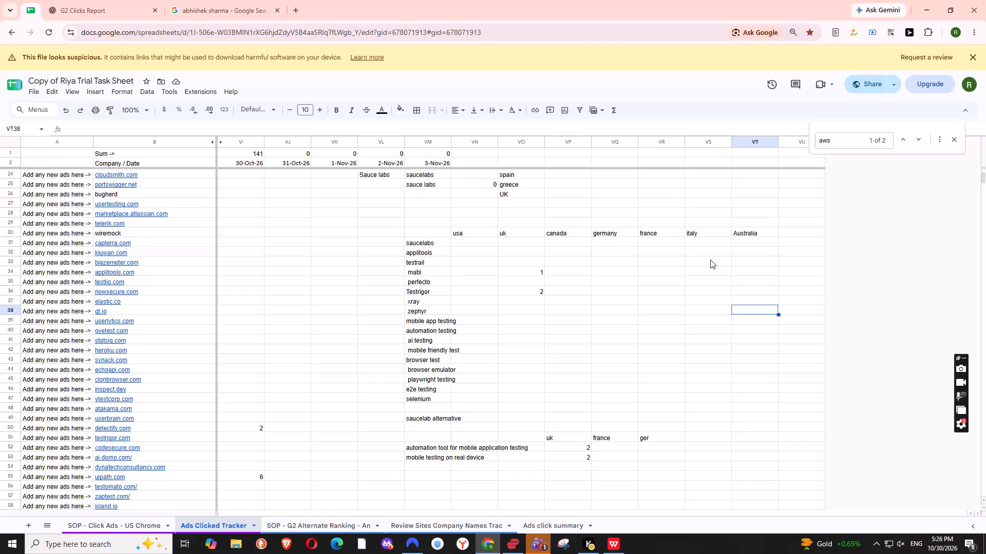
# Switch from the Ads Clicked Tracker to the Review Sites Company Names Trac sheet of the trial task spreadsheet.
pyautogui.click(400, 294)
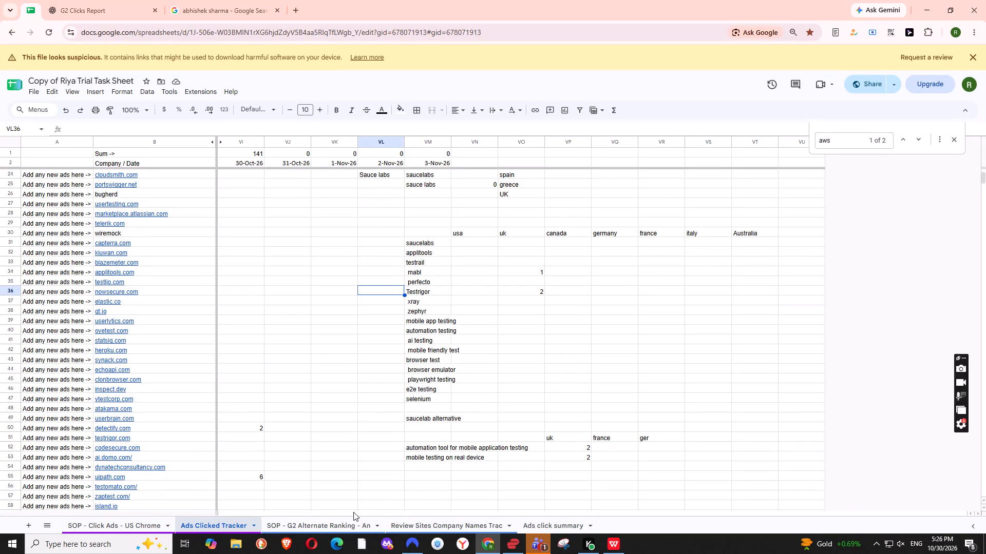
pyautogui.click(343, 524)
pyautogui.click(435, 526)
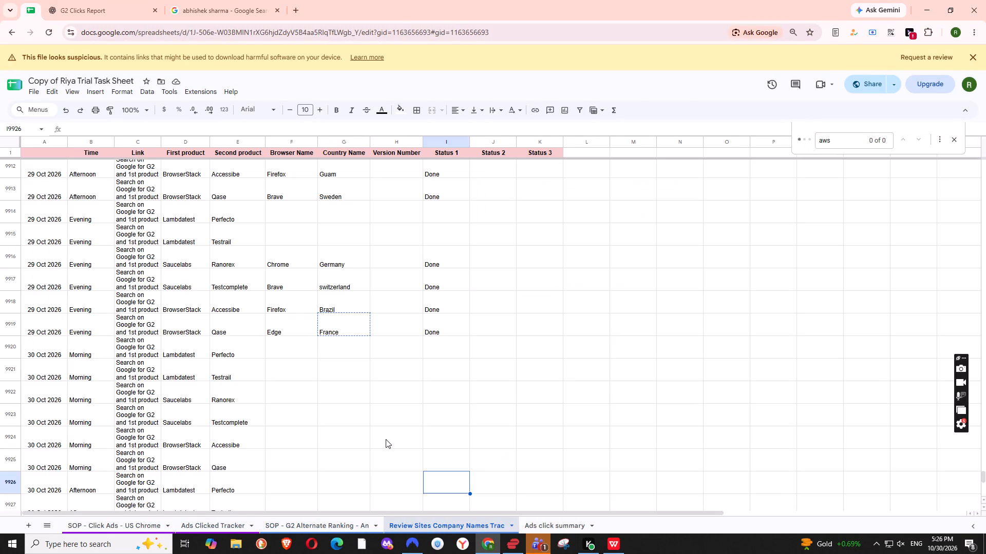
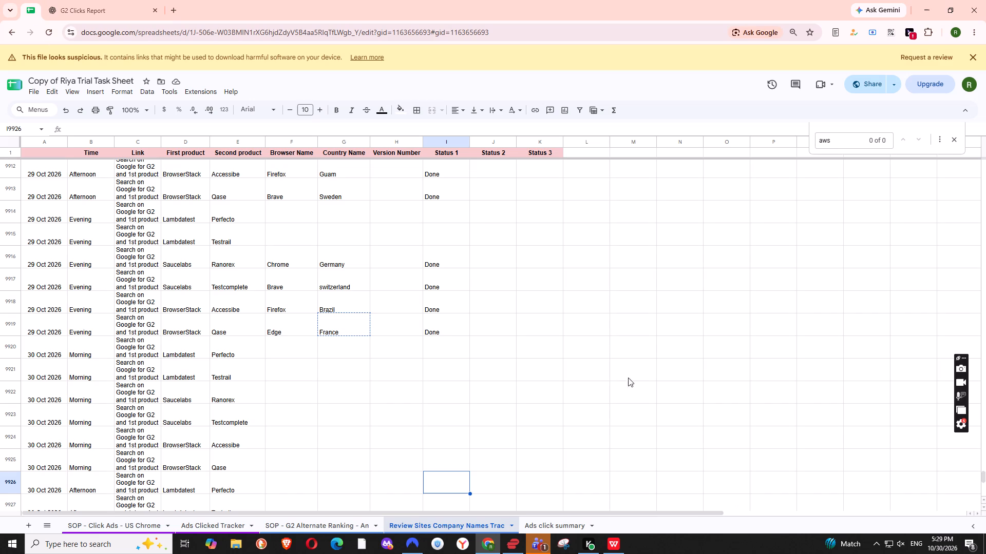
pyautogui.click(220, 525)
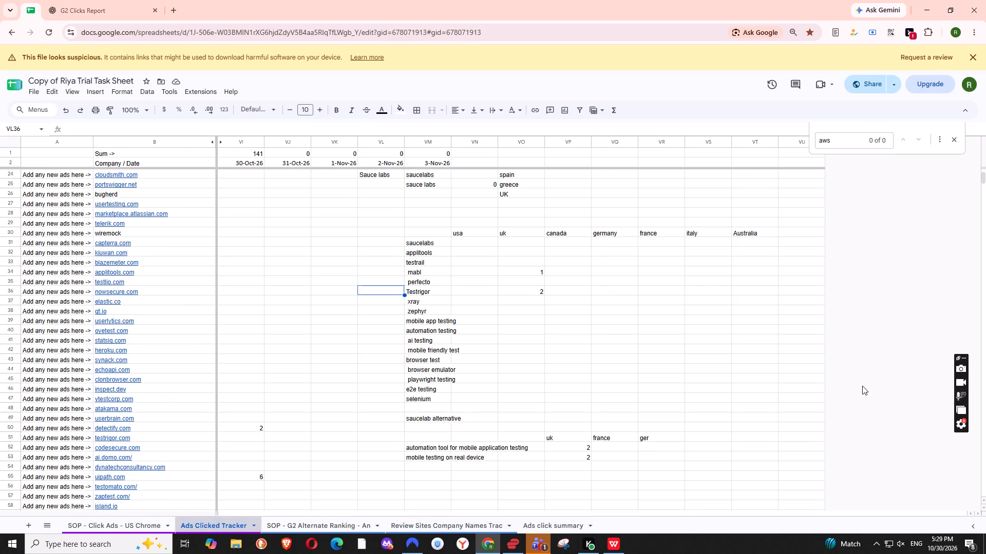
pyautogui.scroll(3, 511, 323)
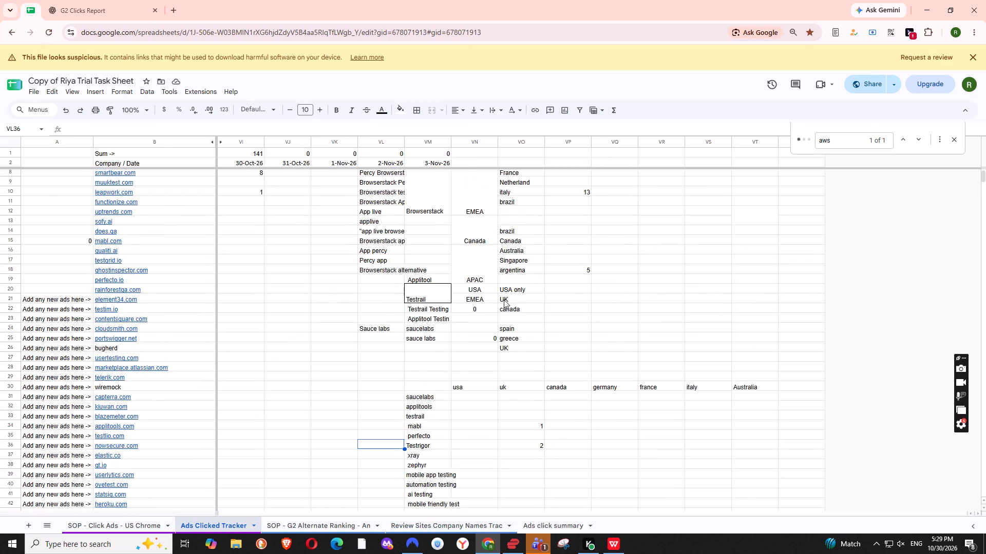
pyautogui.scroll(1, 504, 299)
pyautogui.moveTo(572, 211); pyautogui.dragTo(603, 553)
pyautogui.scroll(8, 554, 483)
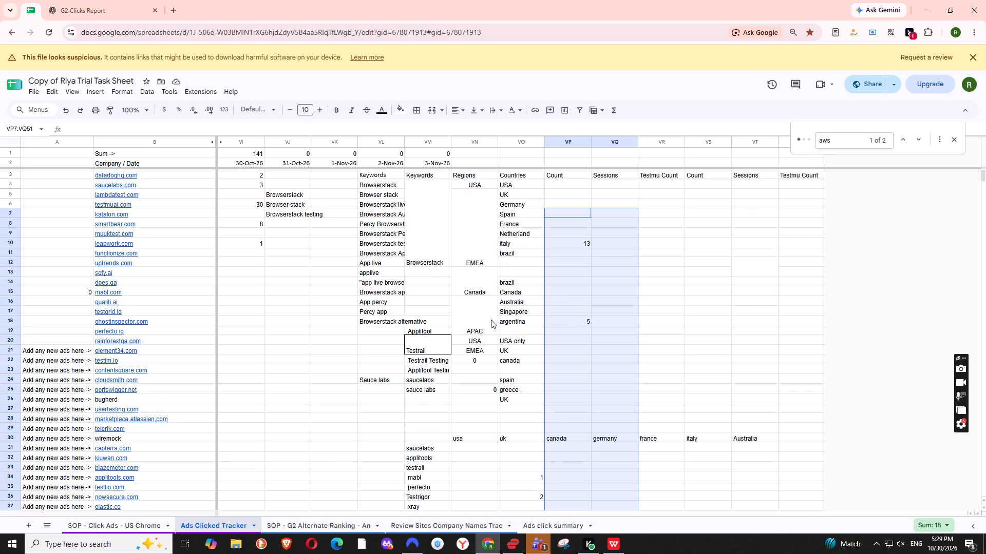
pyautogui.moveTo(467, 199); pyautogui.dragTo(693, 553)
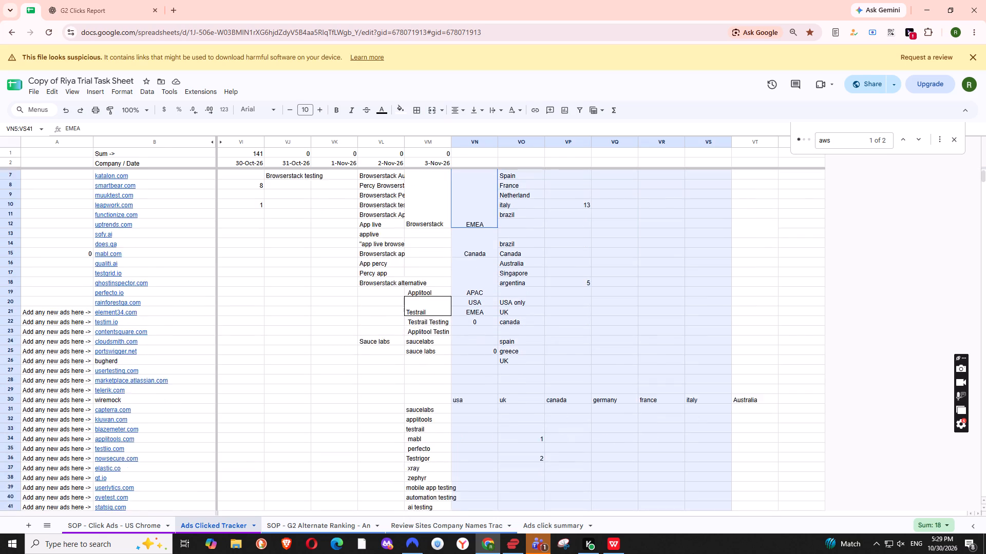
pyautogui.moveTo(693, 553); pyautogui.dragTo(757, 539)
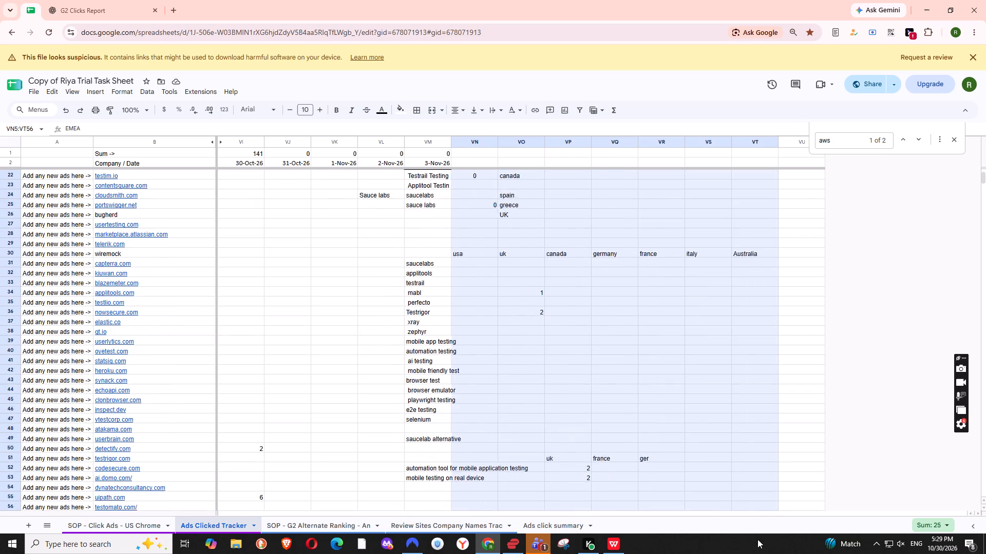
pyautogui.moveTo(757, 539); pyautogui.dragTo(752, 451)
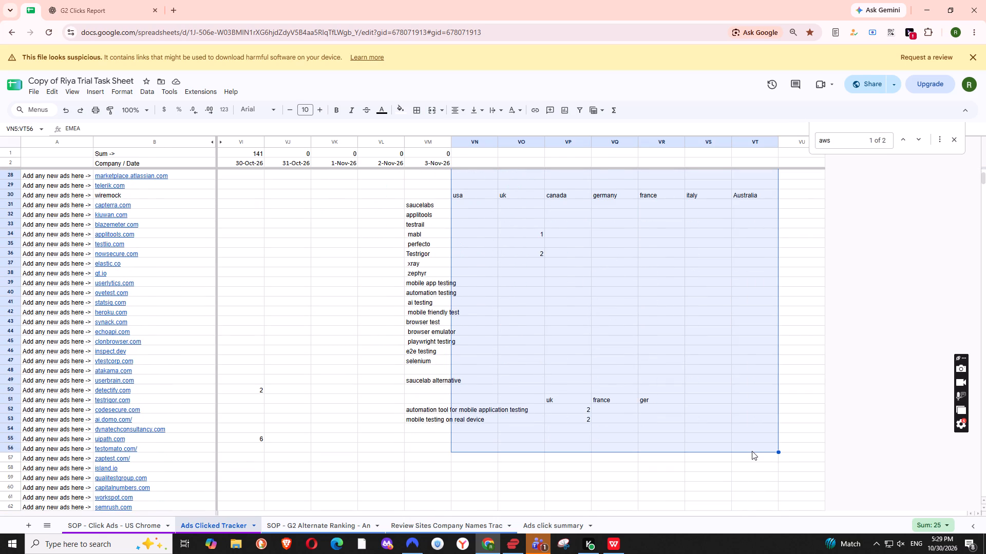
# Enter 5 in the uk column (VO49) for the saucelab alternative keyword.
pyautogui.click(527, 378)
pyautogui.press('5')
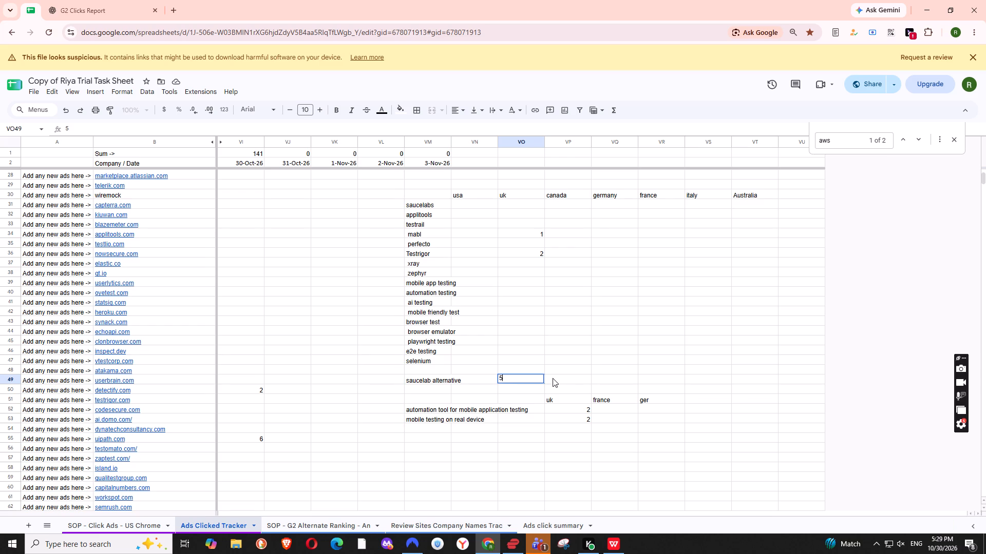
pyautogui.click(596, 346)
# Select the regional counts block VN5:VT65 to check the sum of the click counts again.
pyautogui.scroll(10, 596, 346)
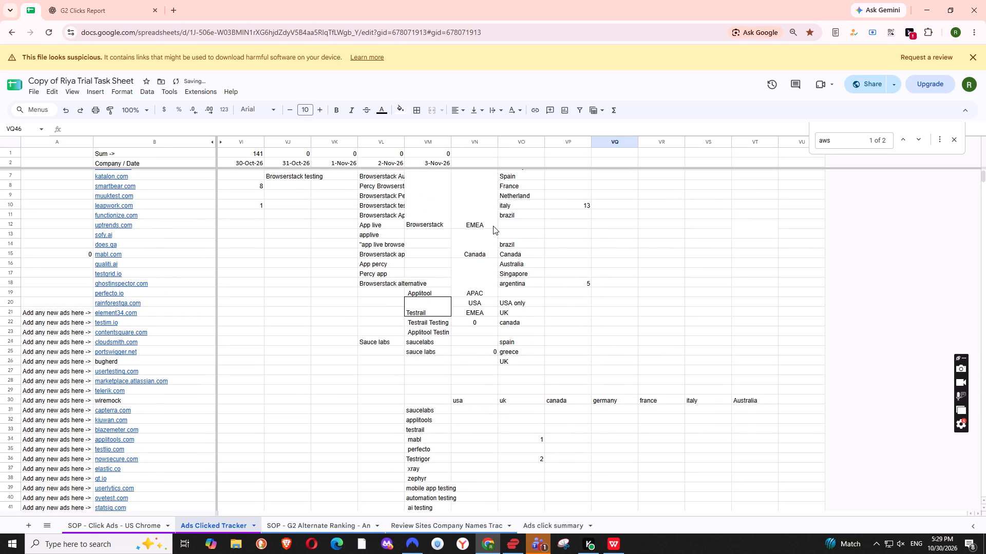
pyautogui.moveTo(493, 226); pyautogui.dragTo(744, 470)
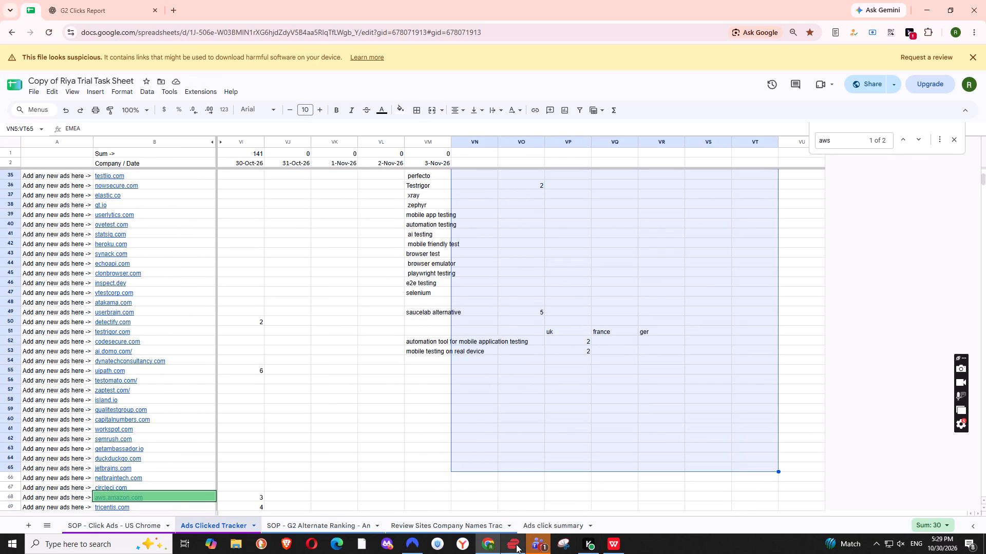
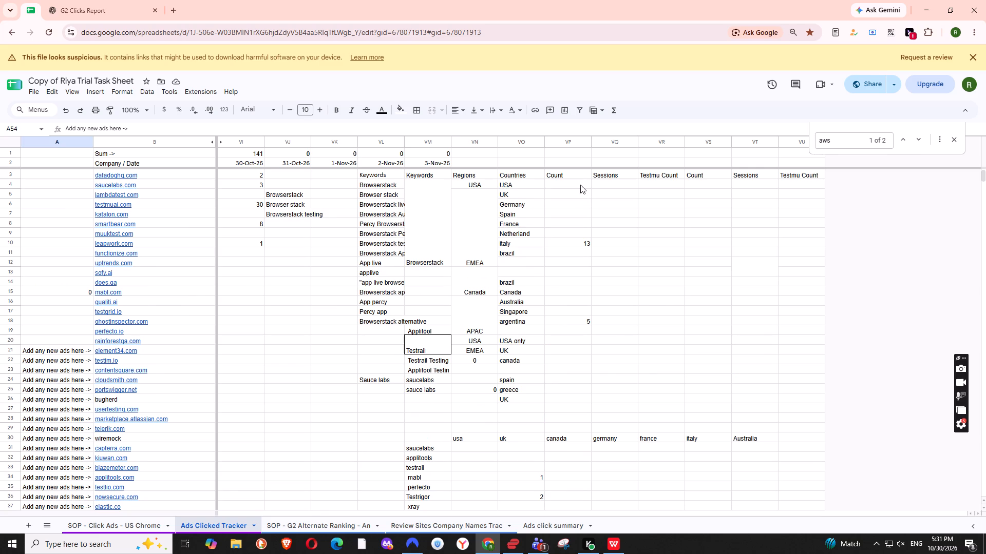
# Enter 3 as the Count for the USA country row (VP4) of the Browserstack keywords.
pyautogui.click(580, 185)
pyautogui.press('3')
pyautogui.click(593, 309)
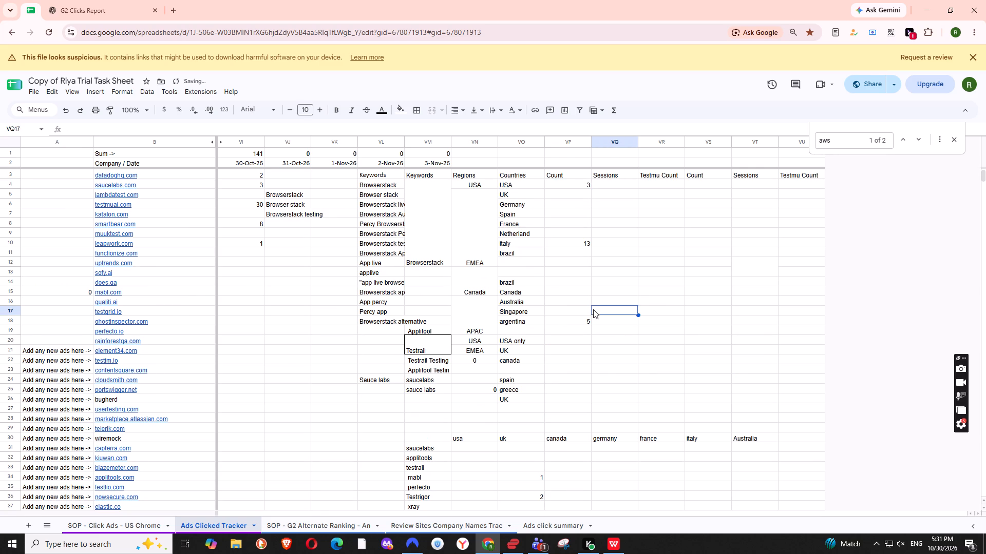
# Set the uk count (VO34) for the mabl keyword to 2.
pyautogui.scroll(-3, 516, 400)
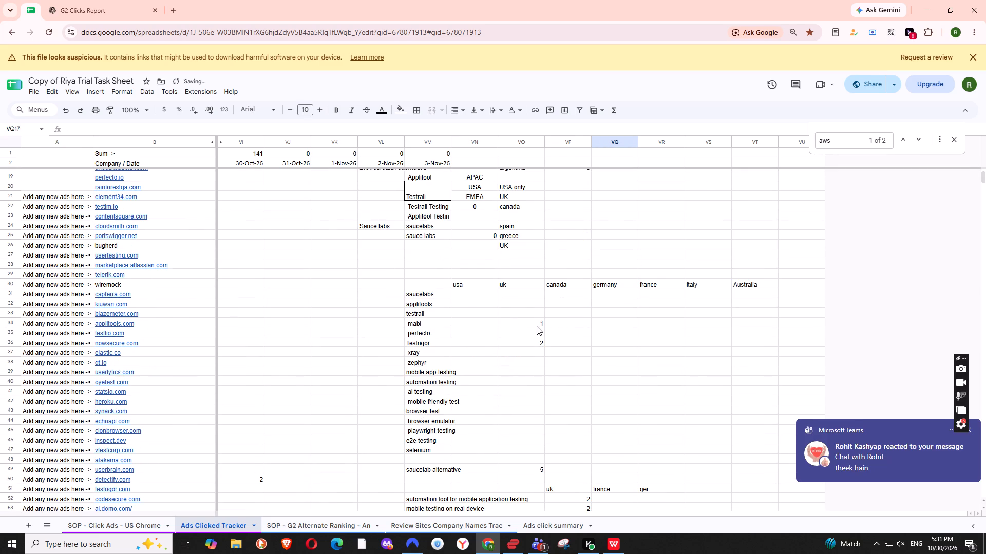
pyautogui.click(537, 326)
pyautogui.press('2')
pyautogui.click(529, 374)
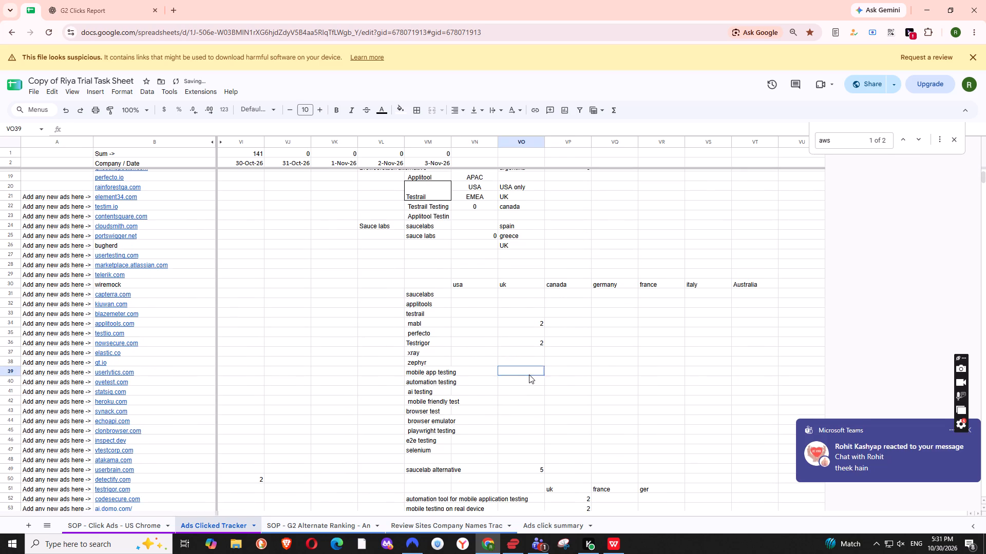
# Select the regional counts block VN4:VU65 to check the sum of the click counts.
pyautogui.scroll(5, 530, 394)
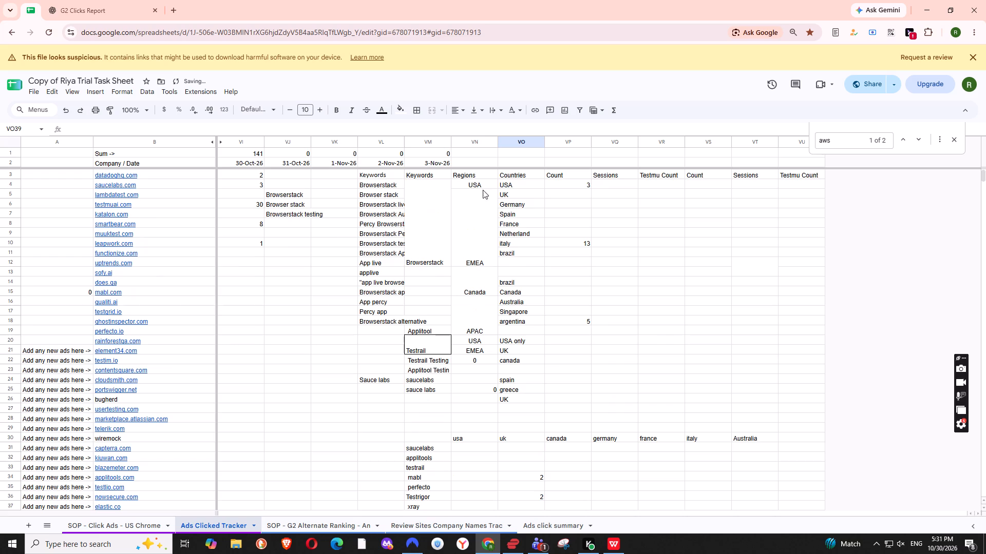
pyautogui.moveTo(464, 185); pyautogui.dragTo(799, 456)
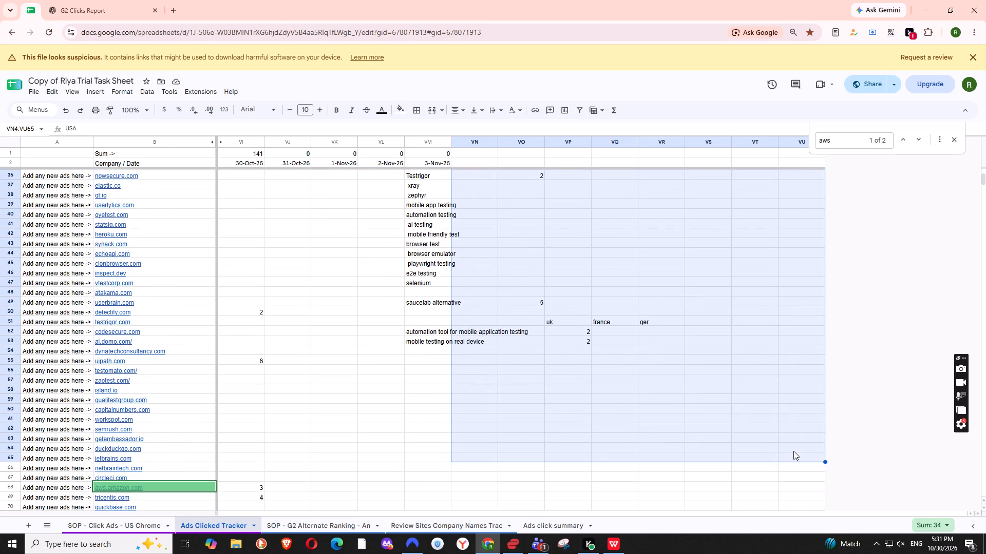
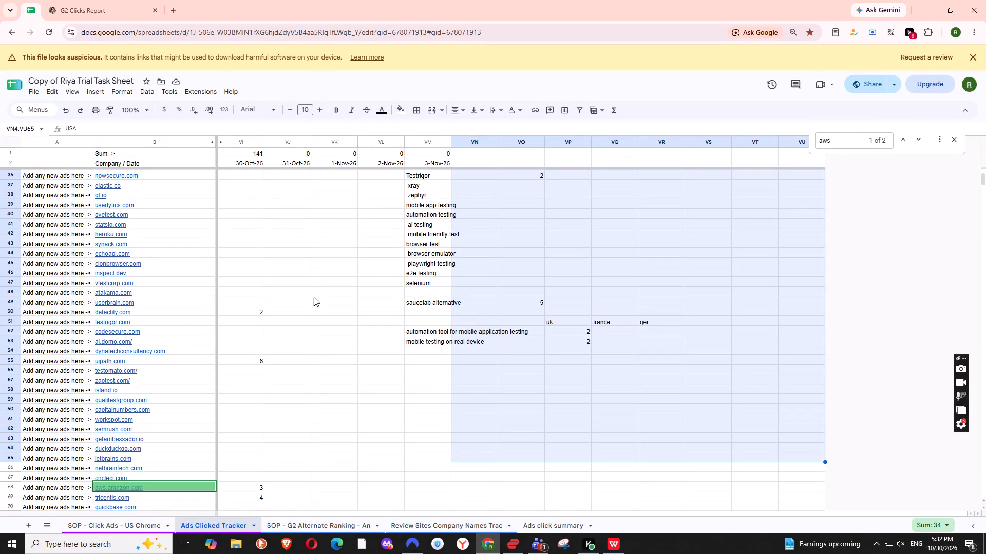
# Select the empty Count cell VP24 in the spain row of the saucelabs keywords.
pyautogui.scroll(9, 314, 298)
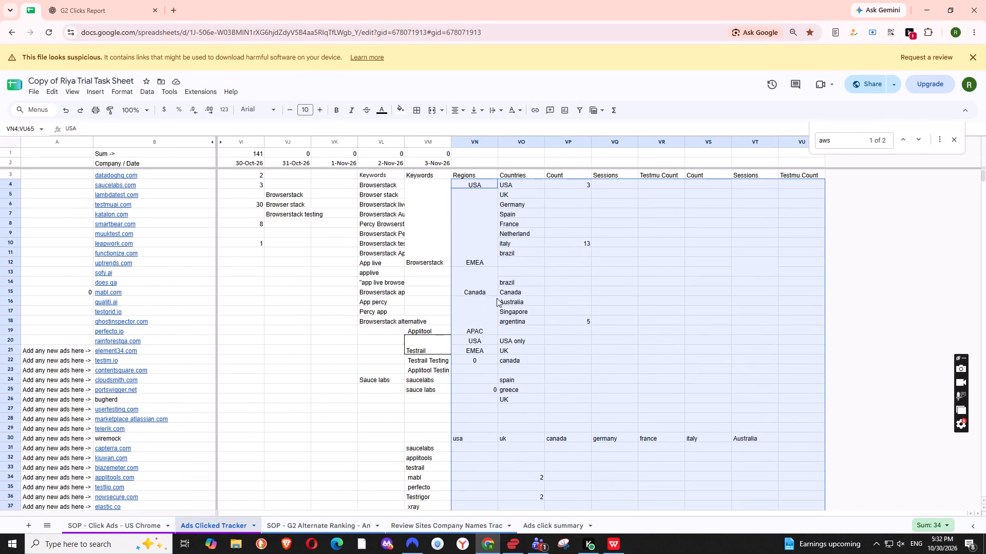
pyautogui.scroll(-2, 510, 291)
pyautogui.click(568, 281)
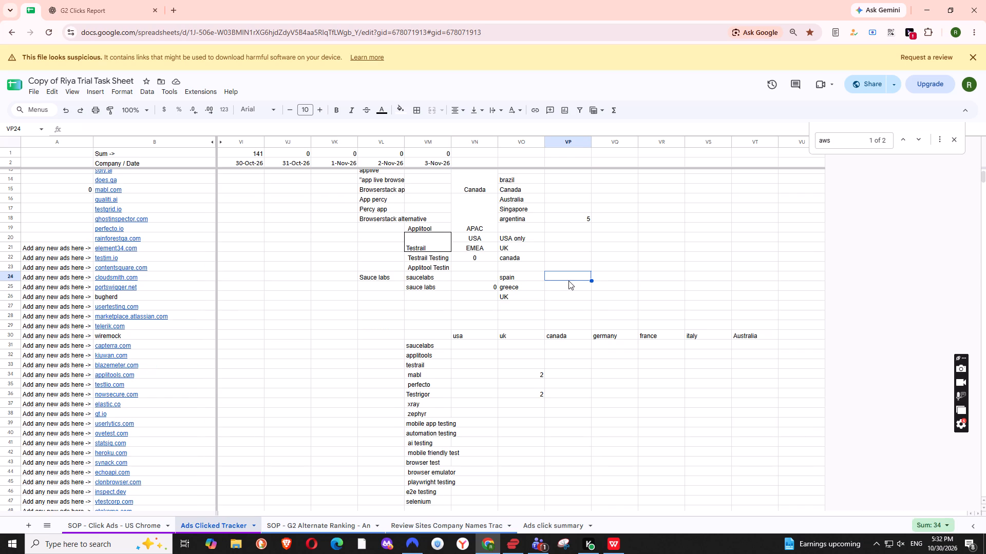
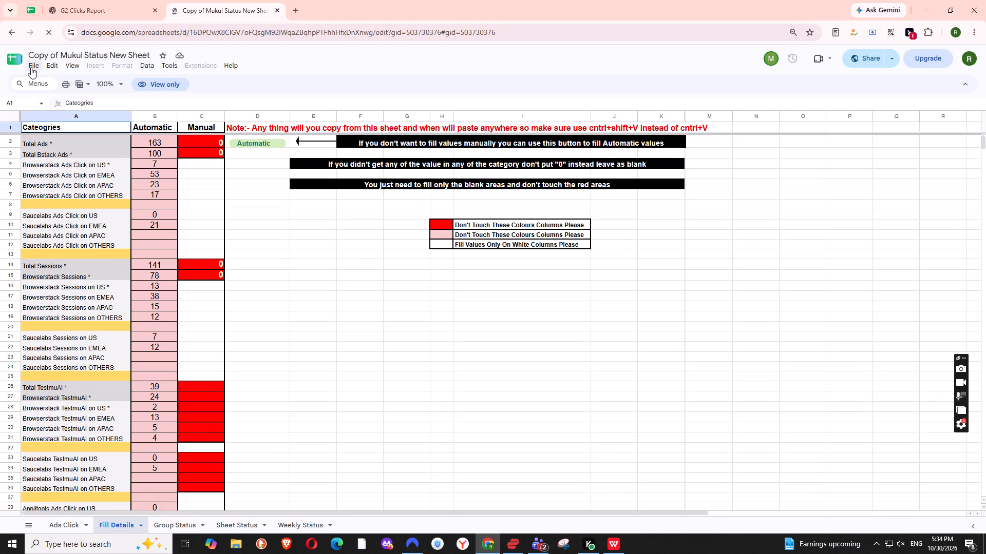
# Make a copy of the status spreadsheet in My Drive named "Riya final sheet".
pyautogui.click(31, 67)
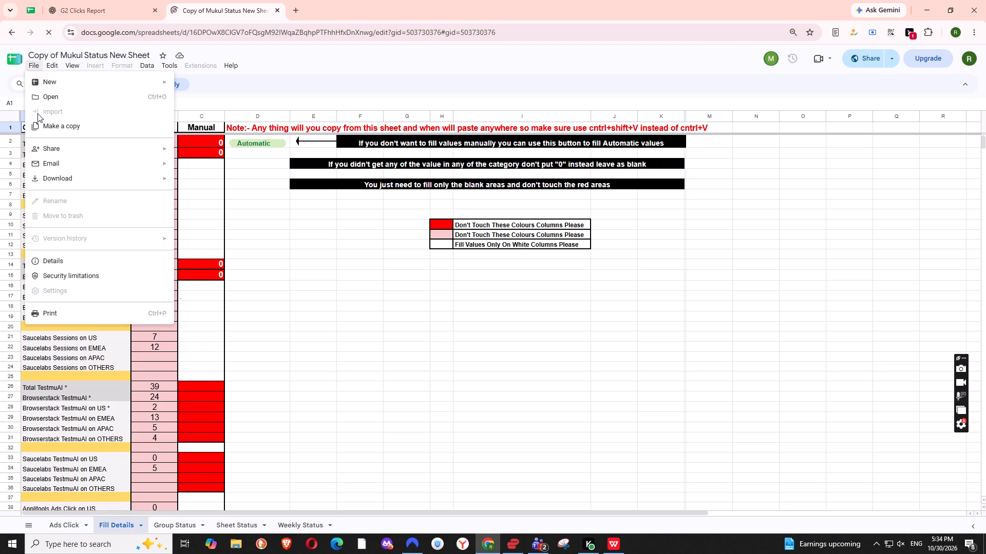
pyautogui.click(49, 123)
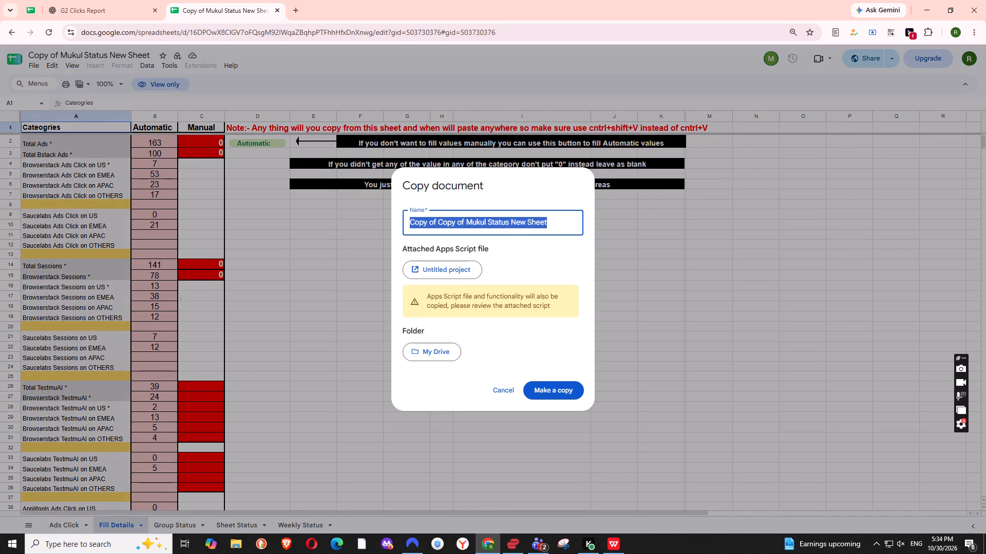
pyautogui.click(511, 220)
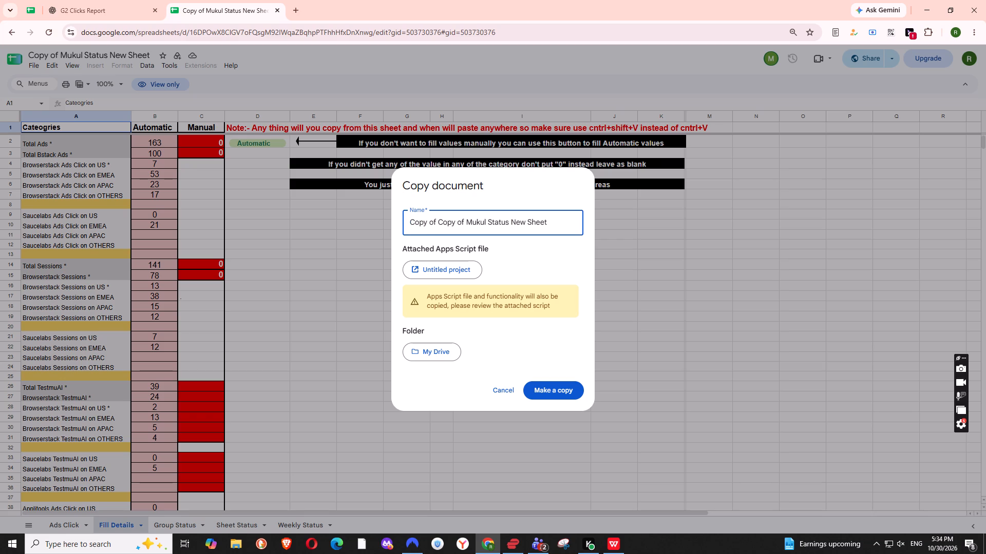
pyautogui.moveTo(552, 222); pyautogui.dragTo(425, 215)
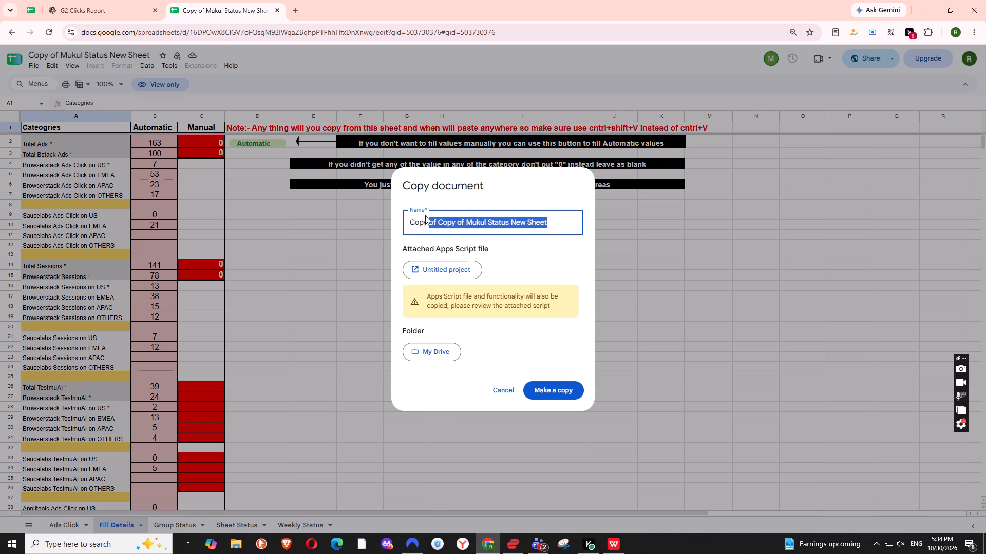
pyautogui.moveTo(425, 215); pyautogui.dragTo(408, 216)
pyautogui.write('riya')
pyautogui.press('space')
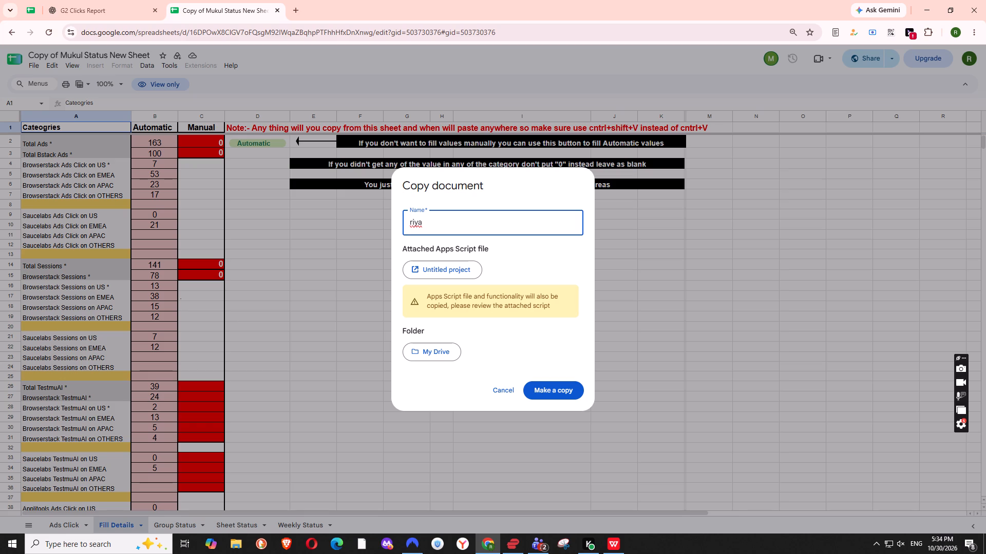
pyautogui.write('final sheet')
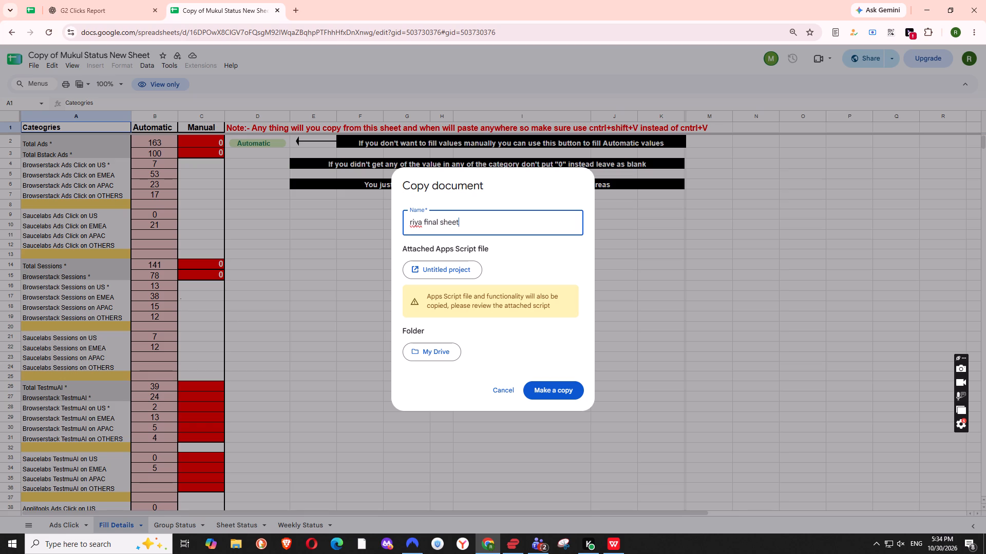
pyautogui.doubleClick(413, 222)
pyautogui.write('iya')
pyautogui.press('space')
pyautogui.click(542, 390)
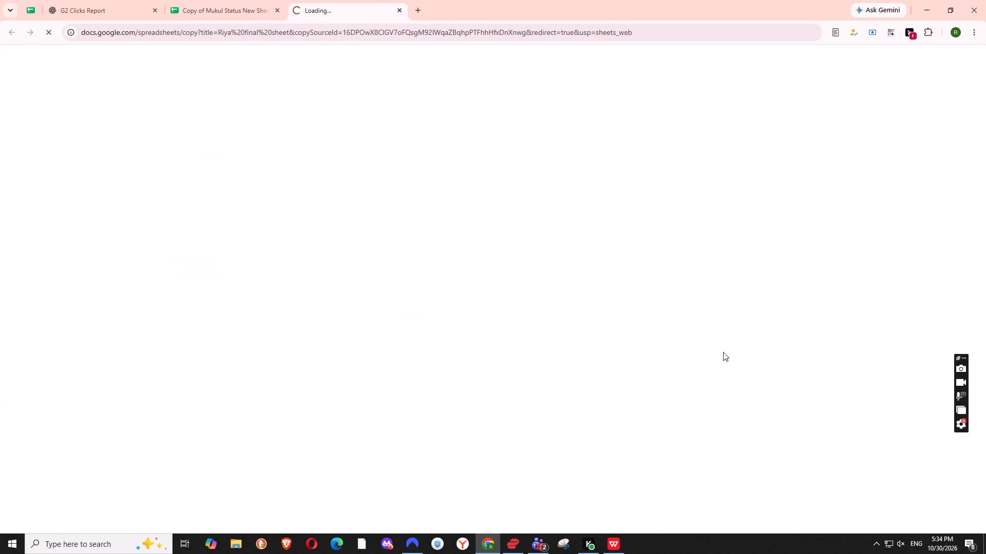
# Close and reopen the original status spreadsheet, and switch to the Riya final sheet copy.
pyautogui.click(276, 12)
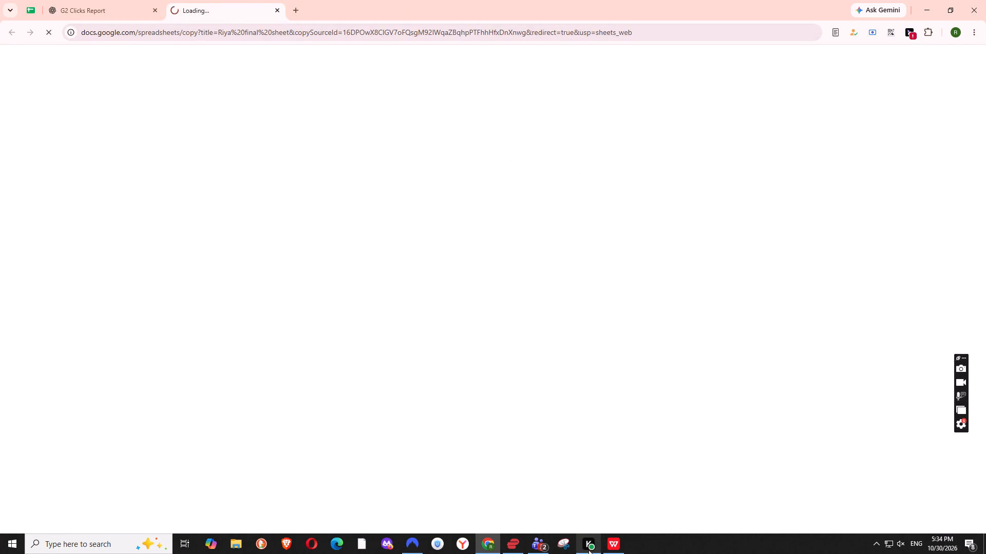
pyautogui.hotkey('ctrl', 'shift', 't')
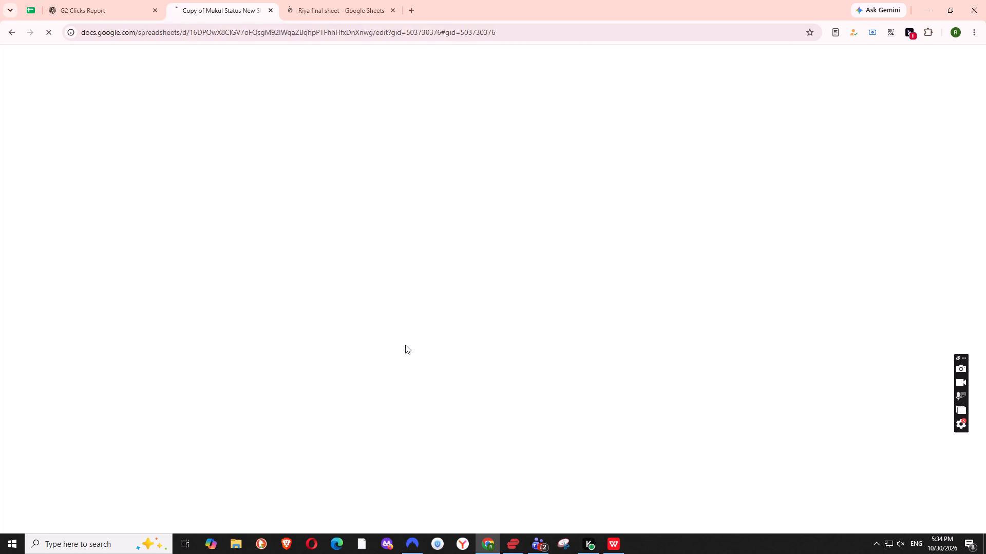
pyautogui.click(366, 0)
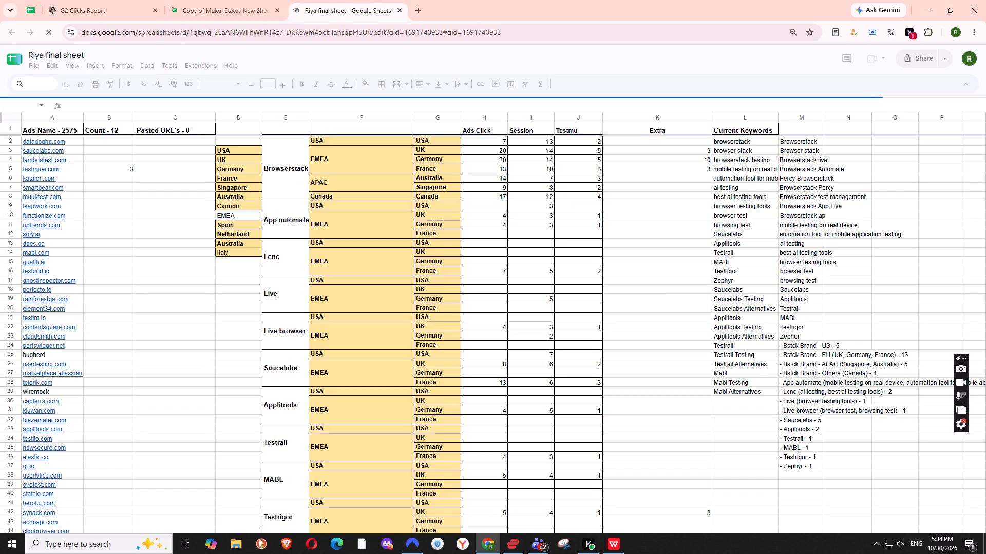
# Examine the copy's Ads Click table from the Browserstack rows down to the Total row, and its Fill Details sheet.
pyautogui.scroll(-3, 833, 453)
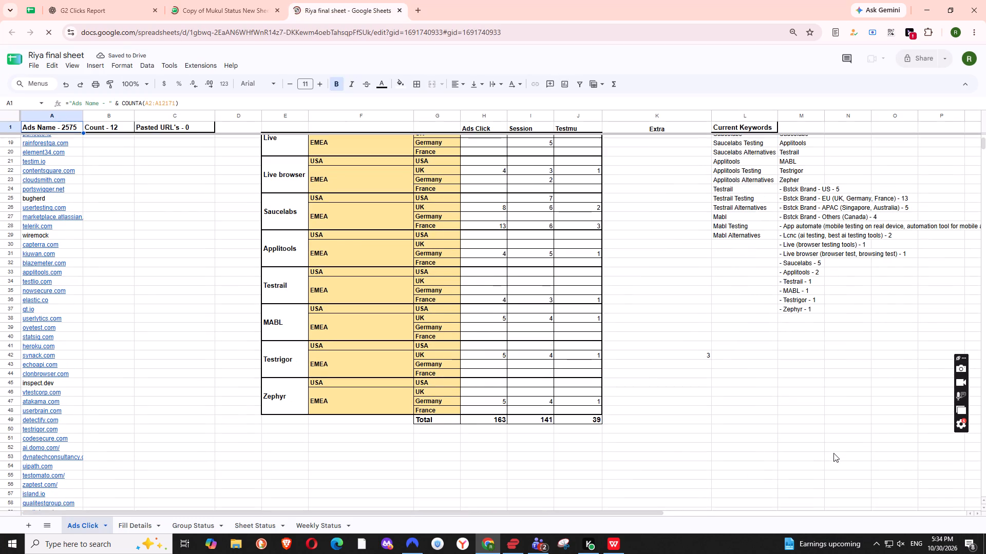
pyautogui.scroll(-2, 830, 453)
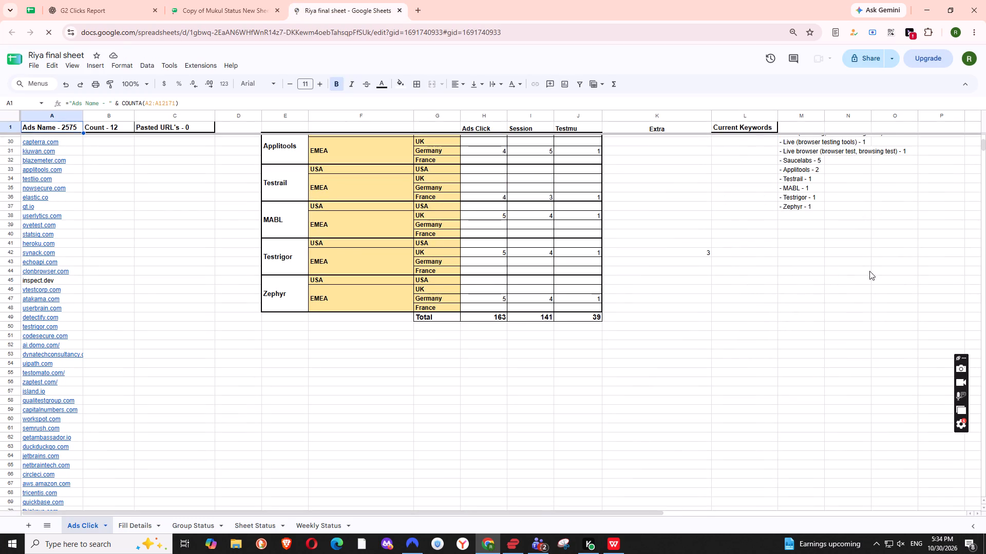
pyautogui.scroll(2, 335, 407)
pyautogui.scroll(7, 313, 446)
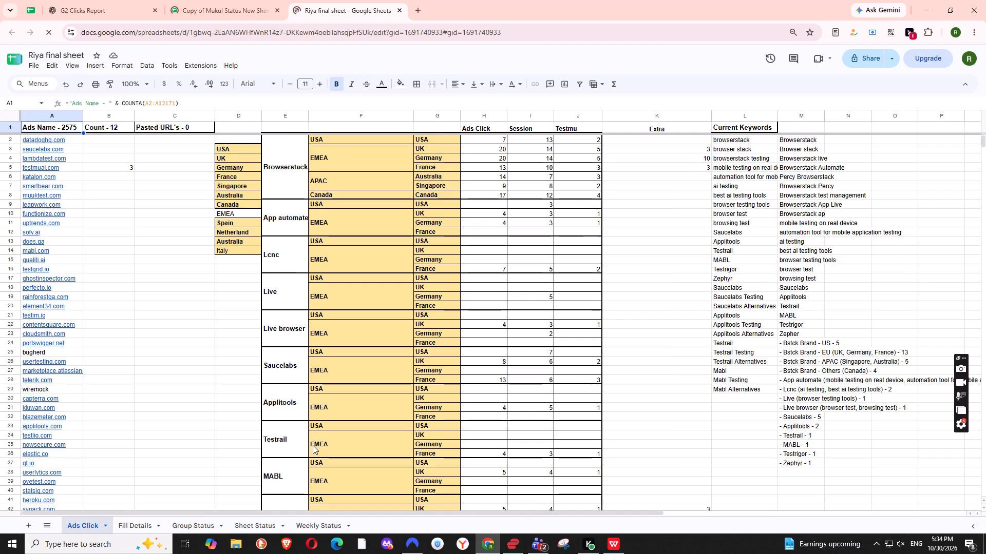
pyautogui.scroll(2, 313, 445)
pyautogui.scroll(-5, 313, 445)
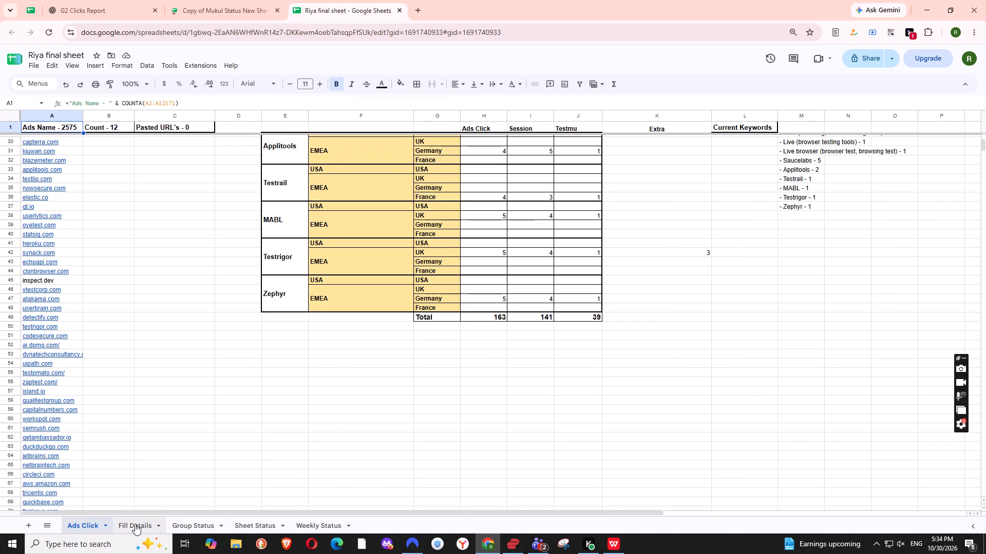
pyautogui.click(135, 524)
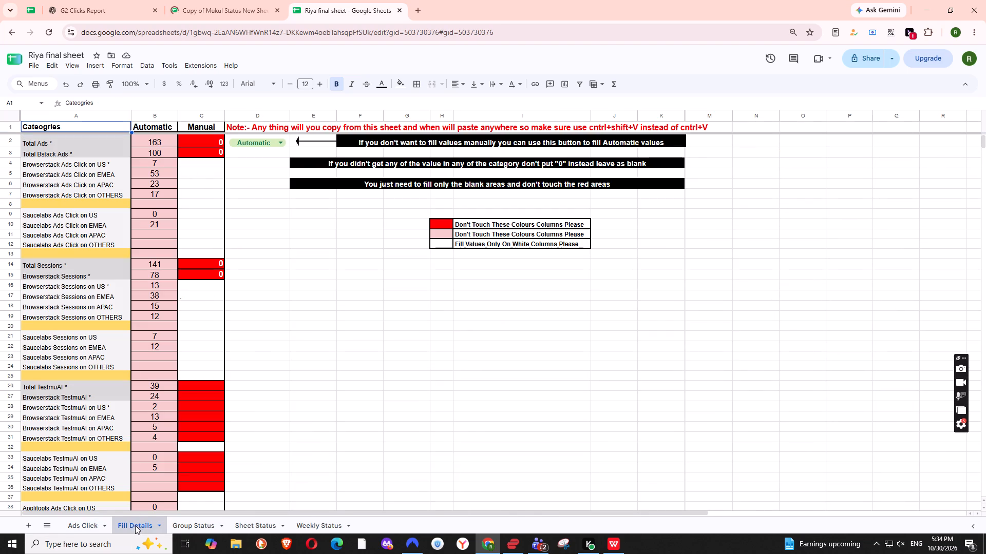
pyautogui.click(74, 525)
pyautogui.scroll(4, 383, 425)
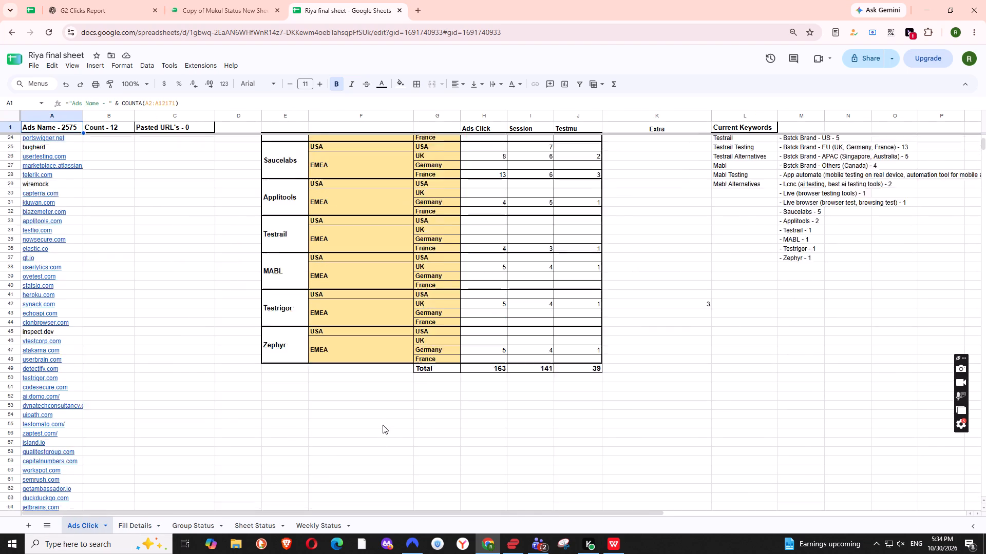
pyautogui.scroll(5, 383, 425)
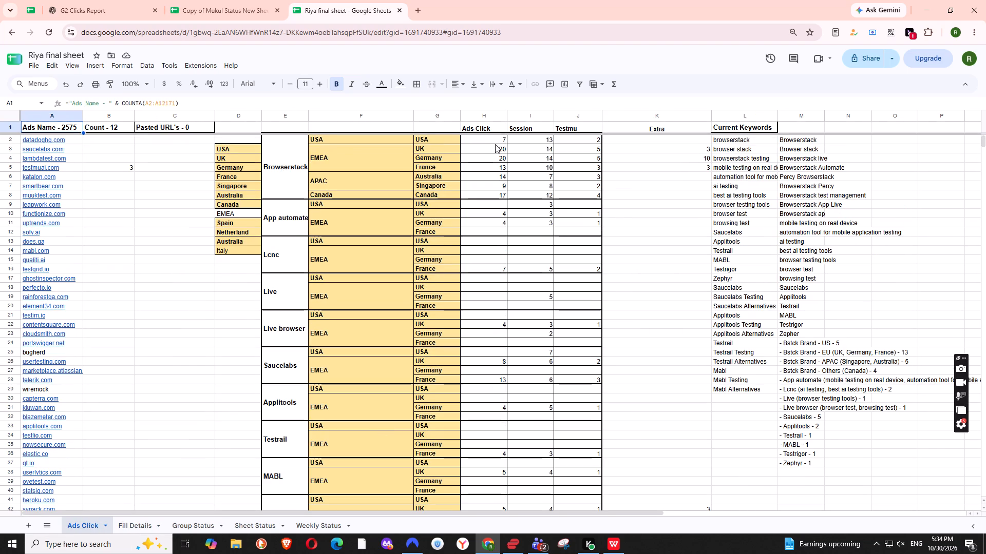
# In the Browserstack USA row of Ads Click, set Testmu to 3 and Ads Click to 12.
pyautogui.click(495, 144)
pyautogui.click(541, 136)
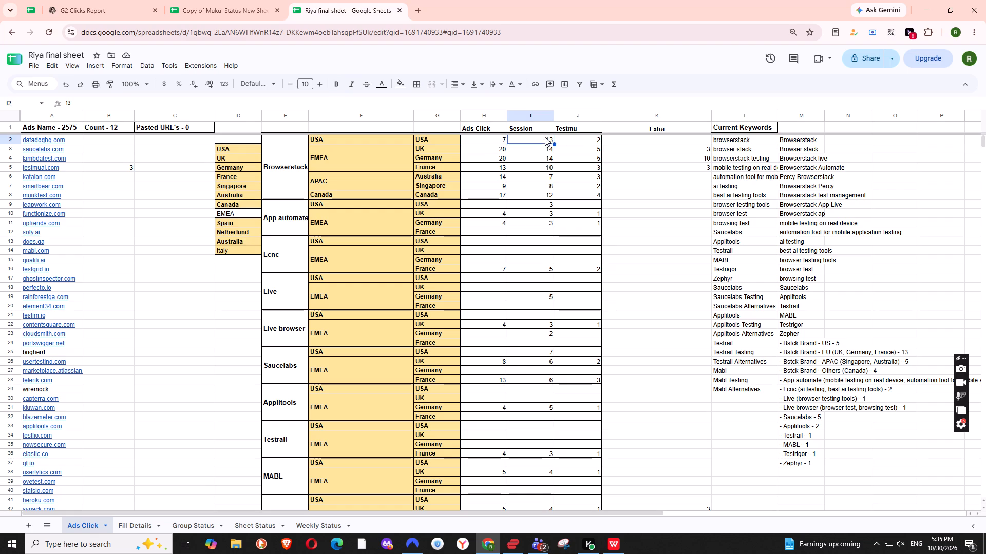
pyautogui.click(589, 137)
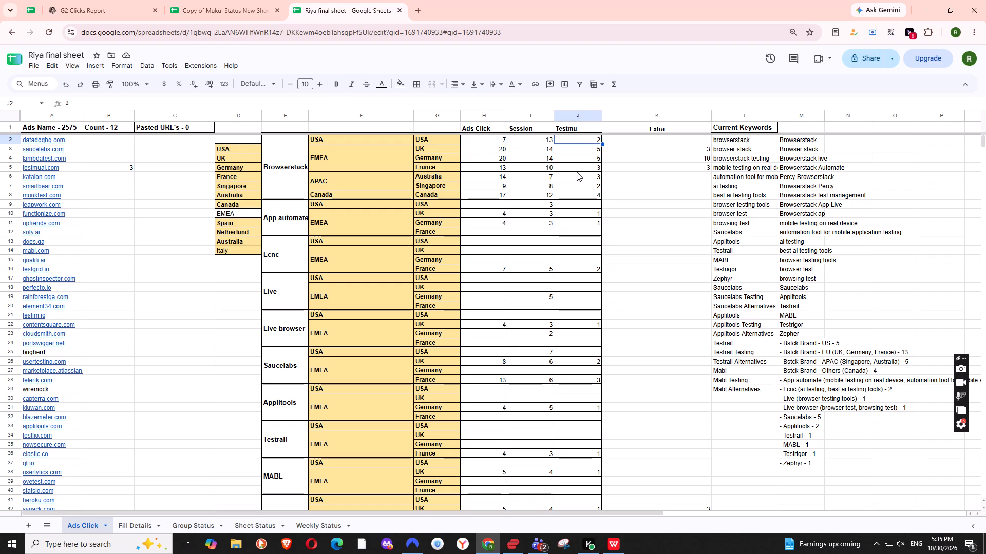
pyautogui.press('3')
pyautogui.click(660, 186)
pyautogui.click(496, 141)
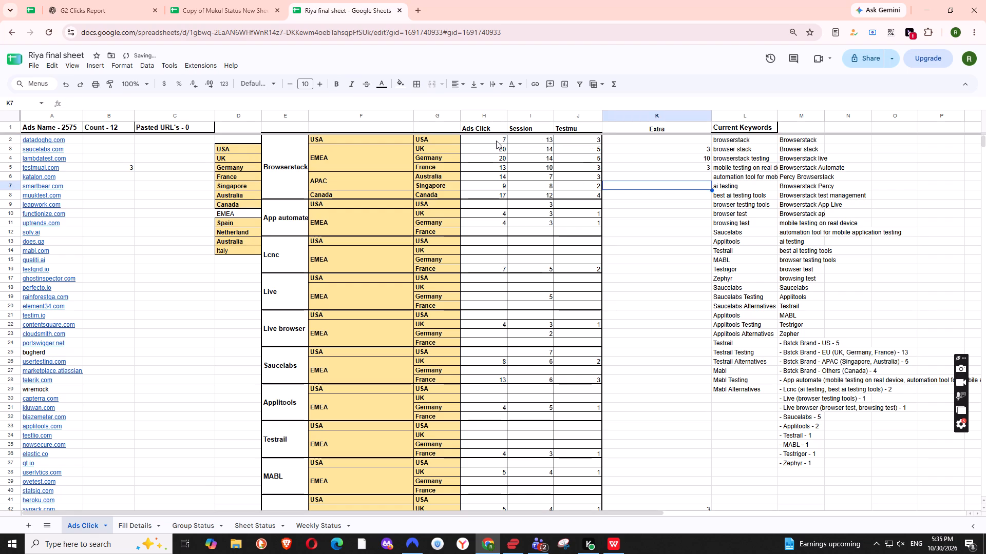
pyautogui.write('12')
pyautogui.click(609, 175)
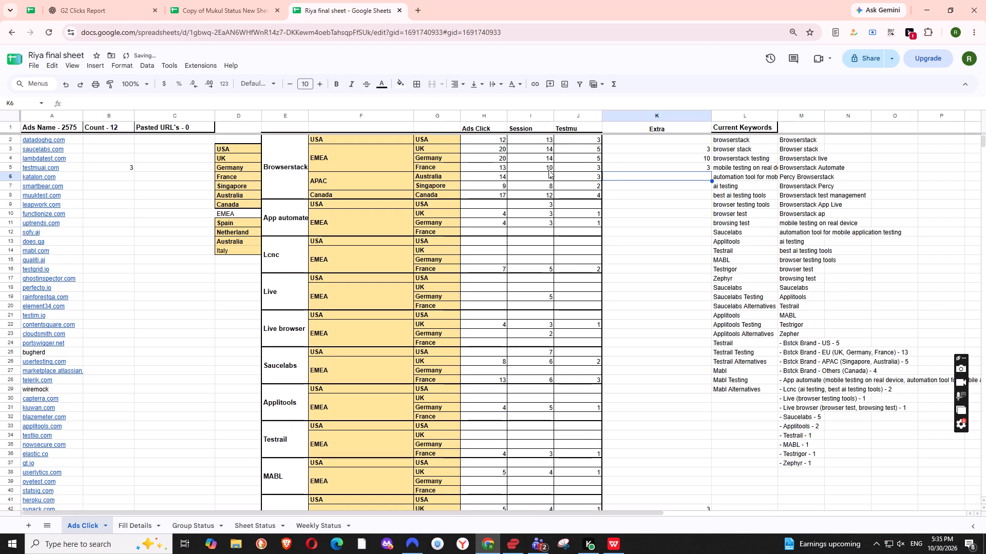
# Set the Browserstack Testmu counts to 6 for Germany and 6 for France.
pyautogui.click(547, 150)
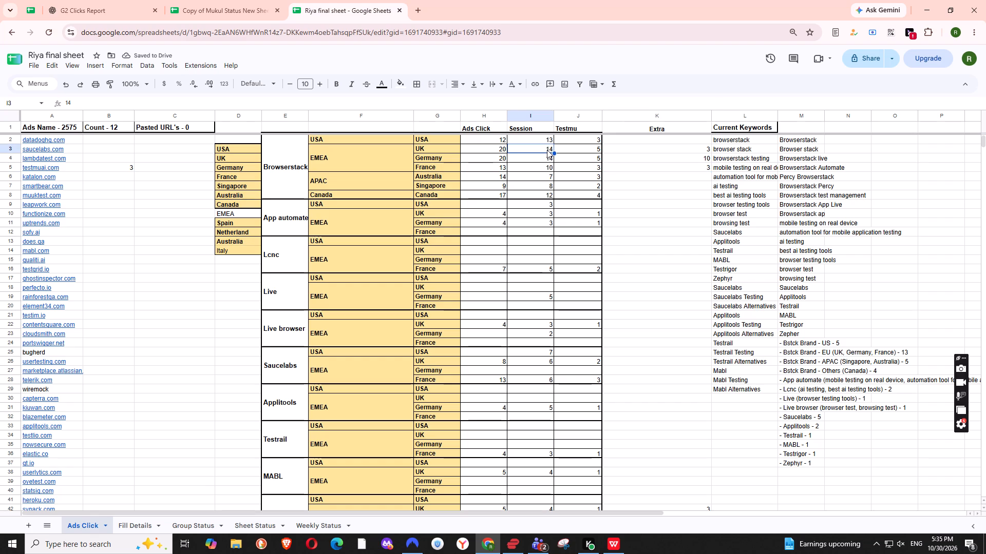
pyautogui.scroll(1, 710, 192)
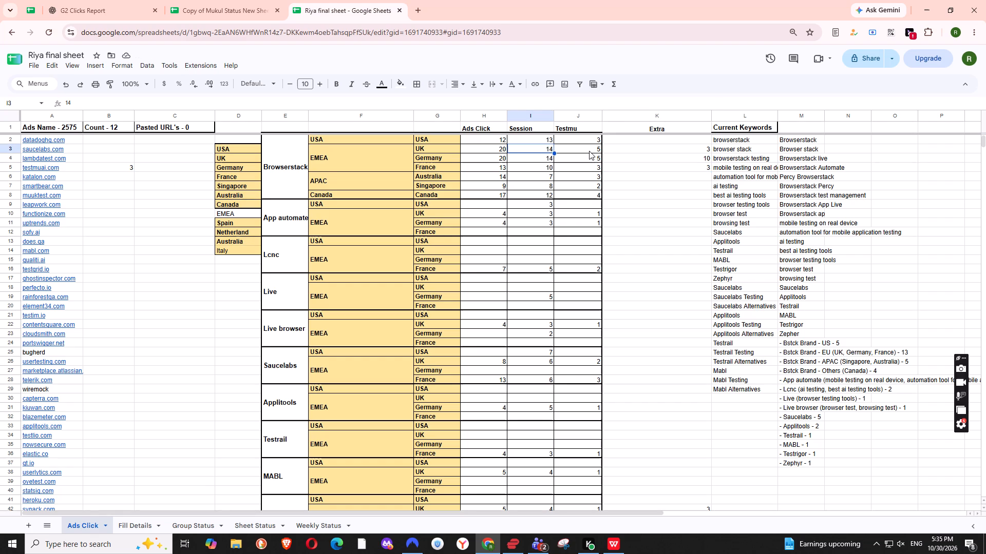
pyautogui.click(589, 151)
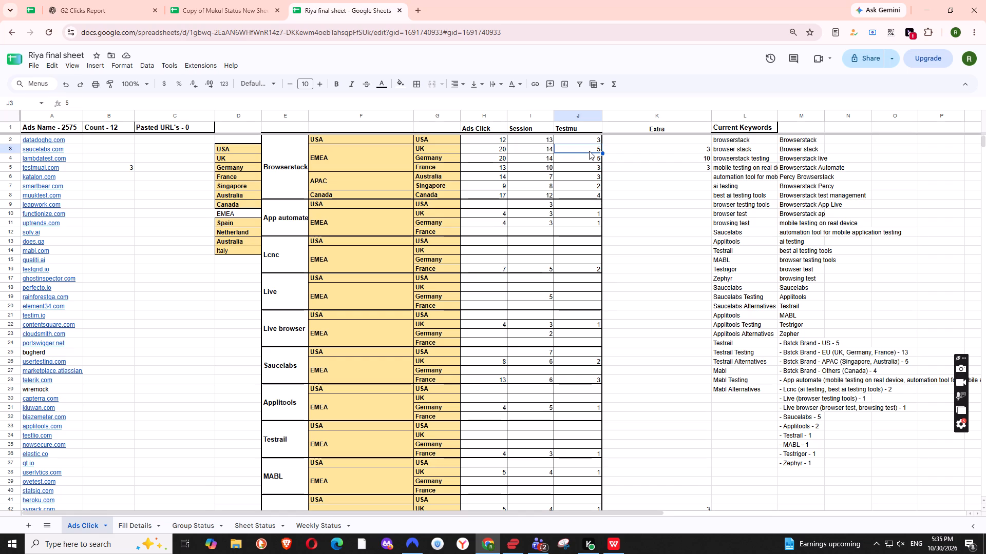
pyautogui.click(594, 157)
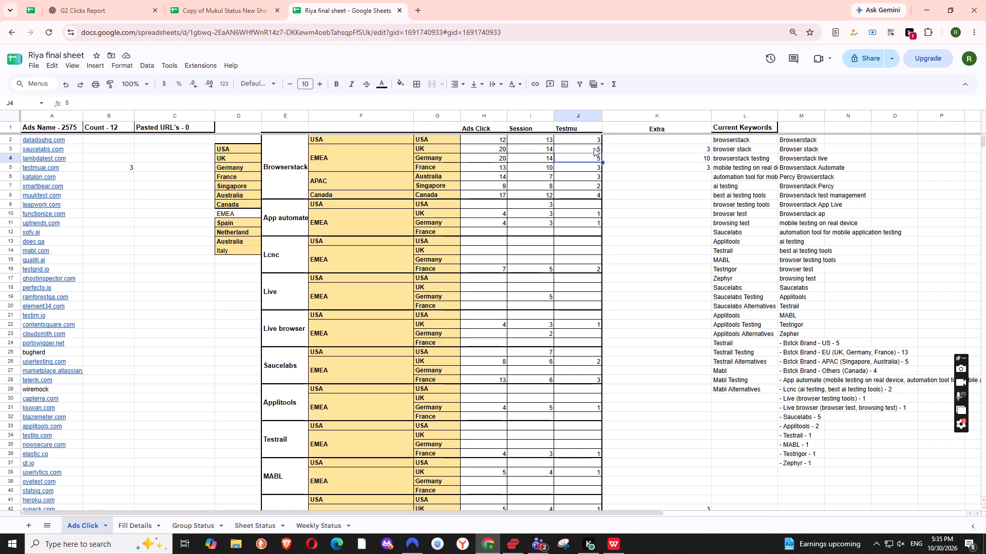
pyautogui.moveTo(593, 148); pyautogui.dragTo(591, 160)
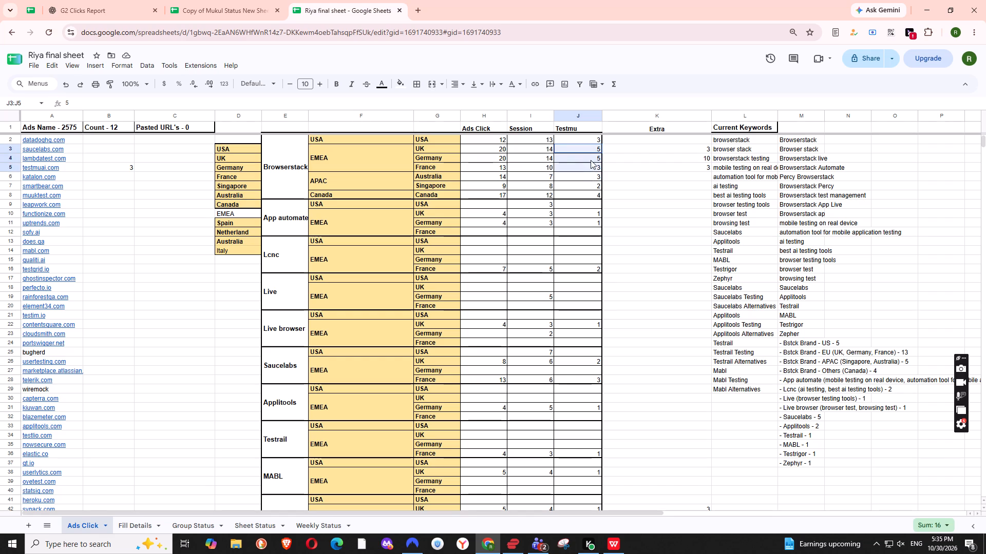
pyautogui.moveTo(591, 160); pyautogui.dragTo(591, 166)
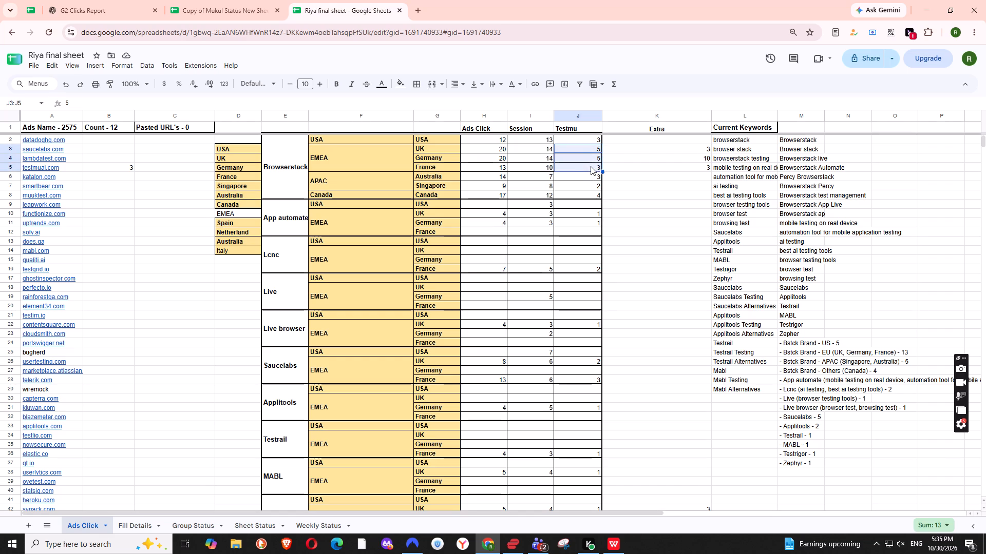
pyautogui.click(594, 158)
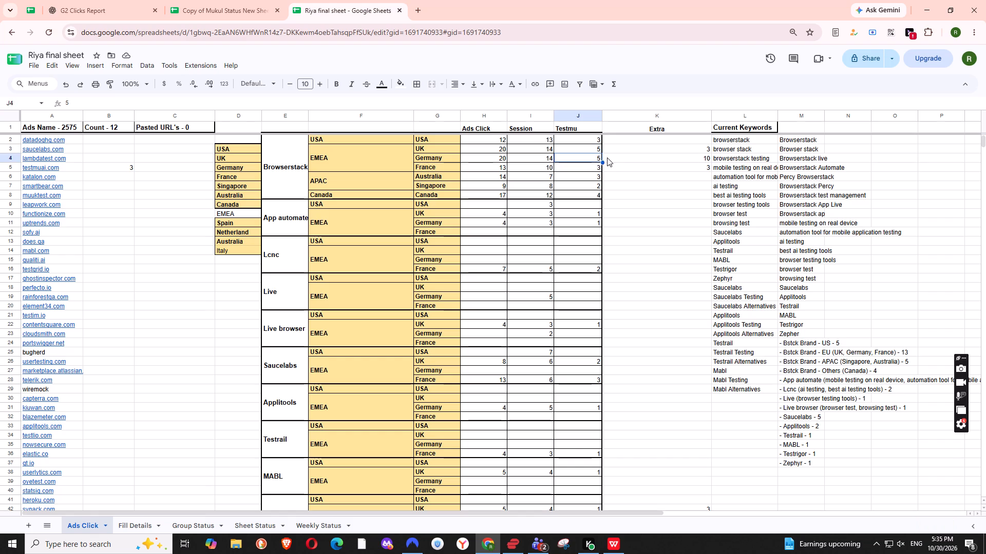
pyautogui.press('6')
pyautogui.click(598, 147)
pyautogui.scroll(1, 619, 180)
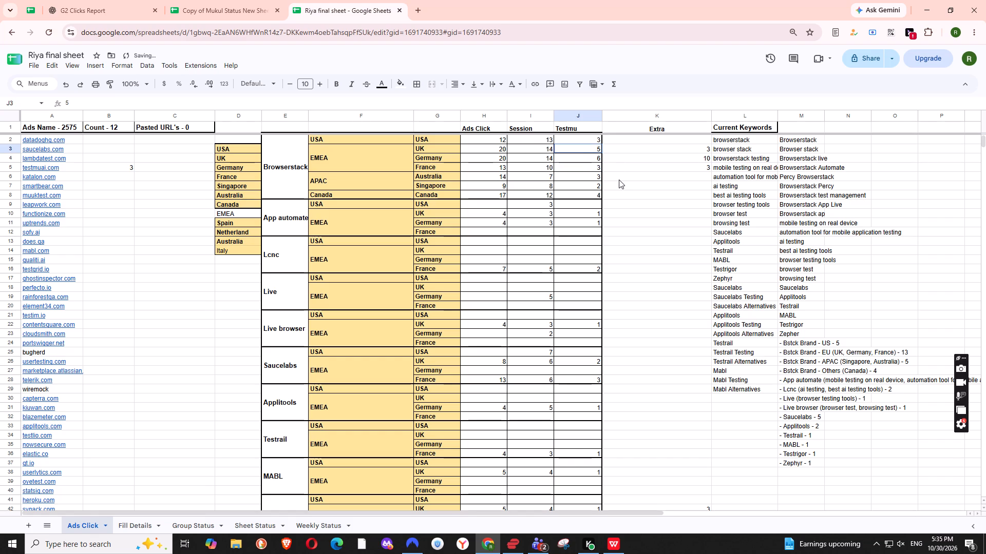
pyautogui.click(593, 156)
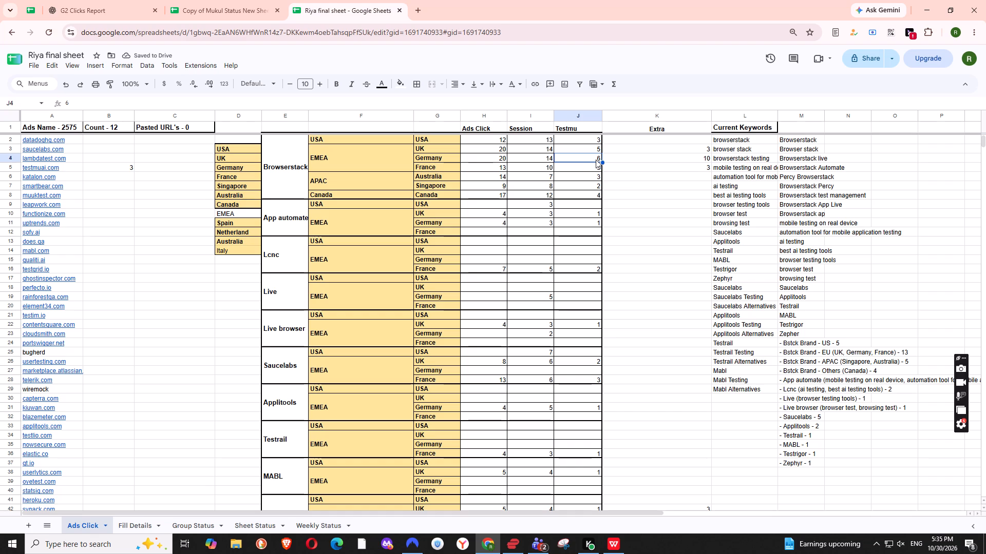
pyautogui.click(596, 167)
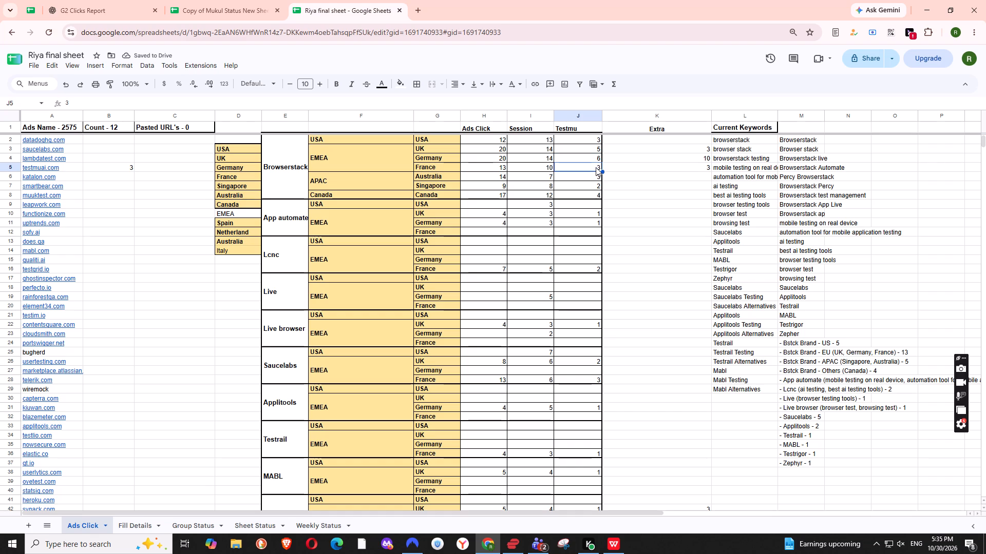
pyautogui.press('6')
pyautogui.click(593, 156)
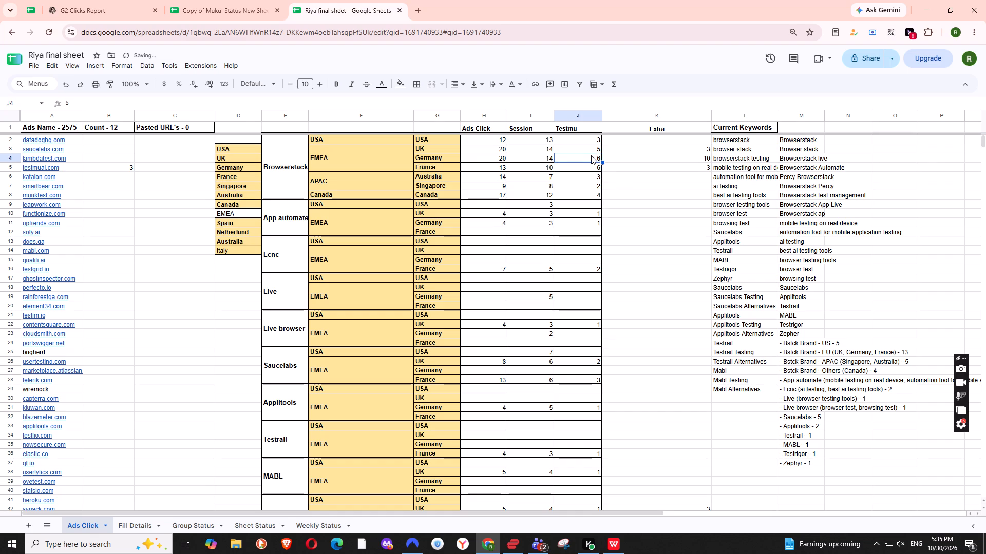
# Set the Browserstack Testmu counts to 3 for Germany, 2 for Australia, 0 for Singapore and 5 for Canada.
pyautogui.press('3')
pyautogui.click(618, 169)
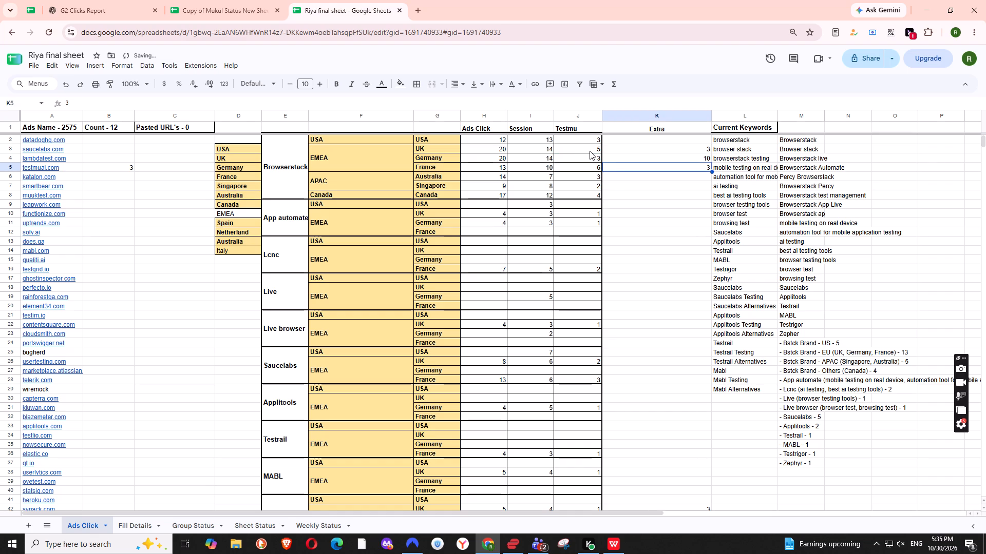
pyautogui.moveTo(590, 148); pyautogui.dragTo(591, 165)
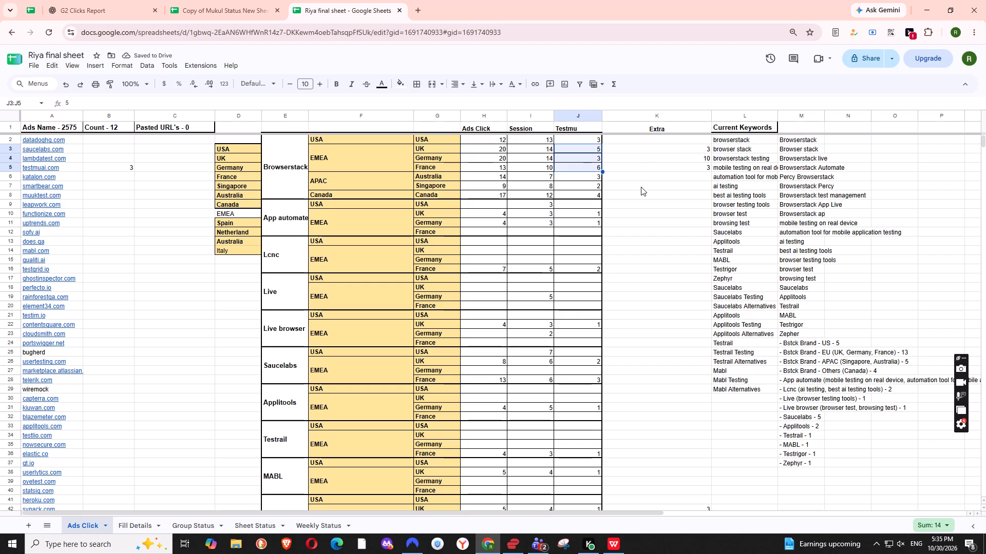
pyautogui.click(595, 177)
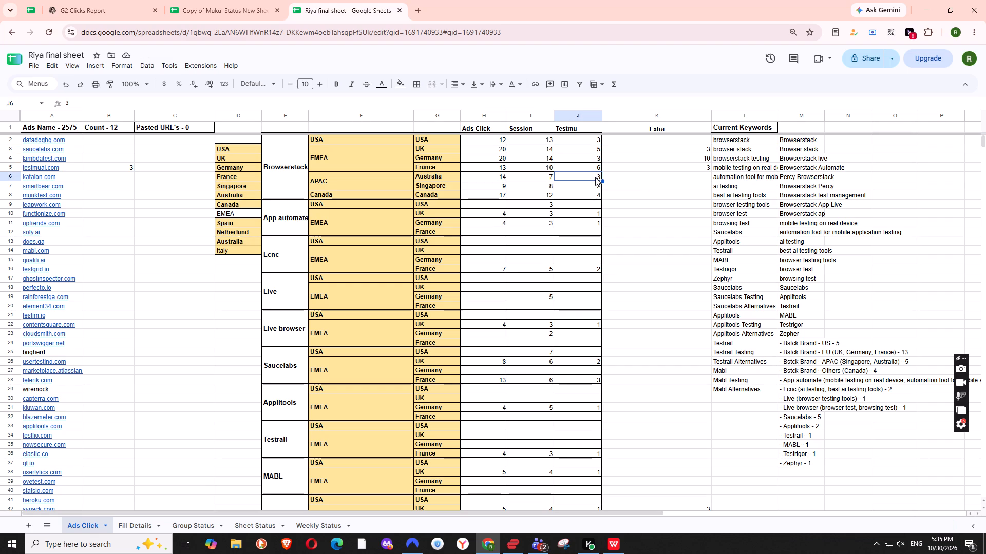
pyautogui.press('2')
pyautogui.click(594, 183)
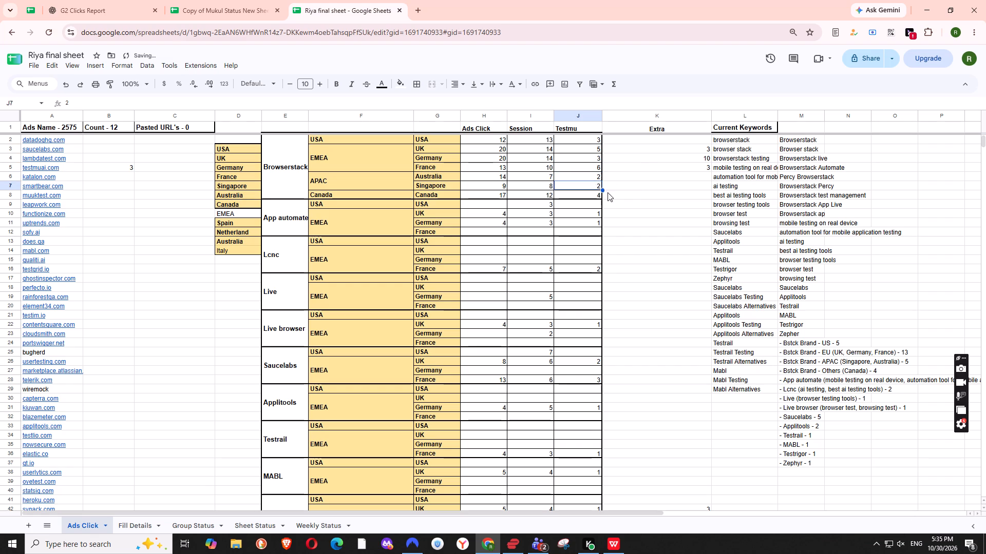
pyautogui.press('0')
pyautogui.click(626, 200)
pyautogui.click(595, 196)
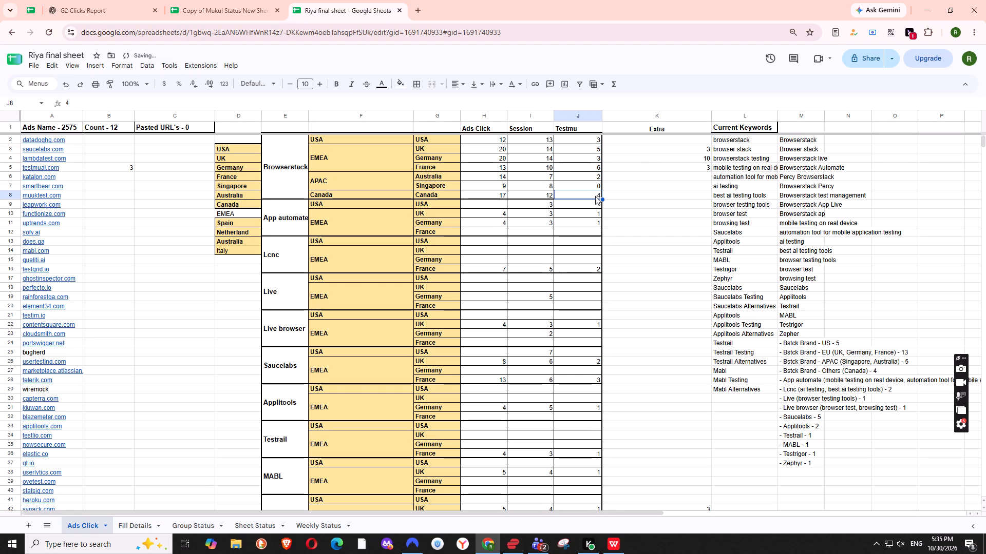
pyautogui.press('5')
pyautogui.click(666, 203)
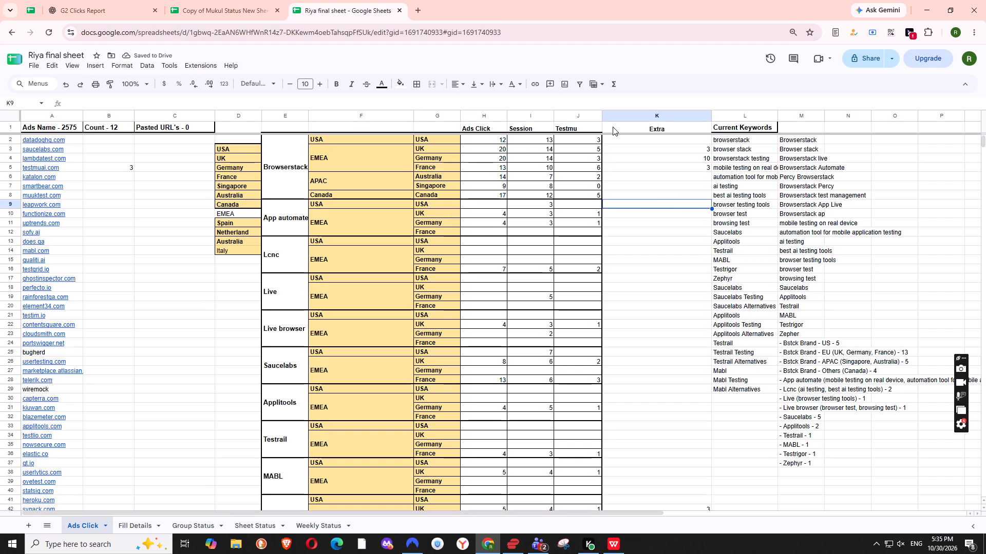
# Check the sum of the Browserstack Testmu counts and examine the other keyword rows down to the Total row.
pyautogui.moveTo(579, 136); pyautogui.dragTo(584, 199)
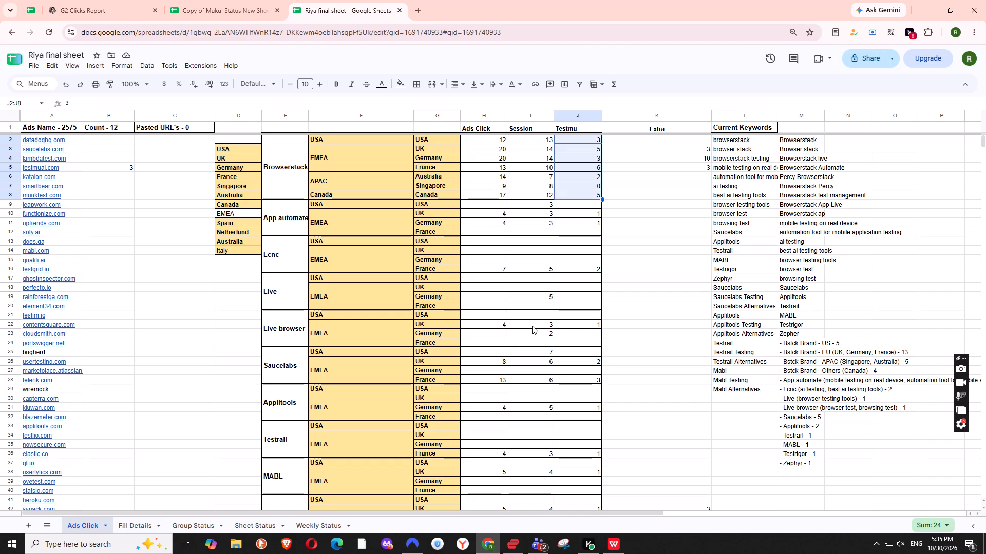
pyautogui.scroll(-2, 536, 339)
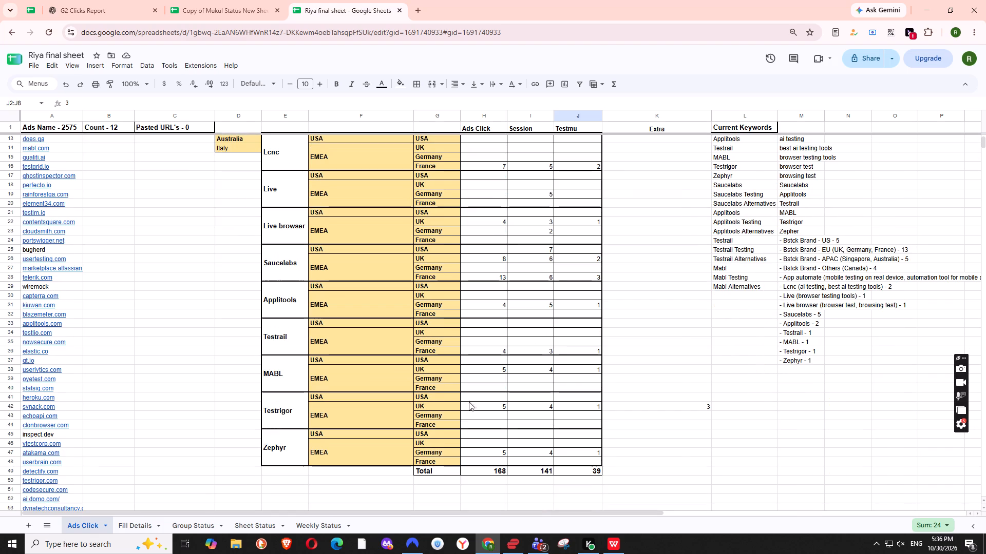
pyautogui.click(594, 372)
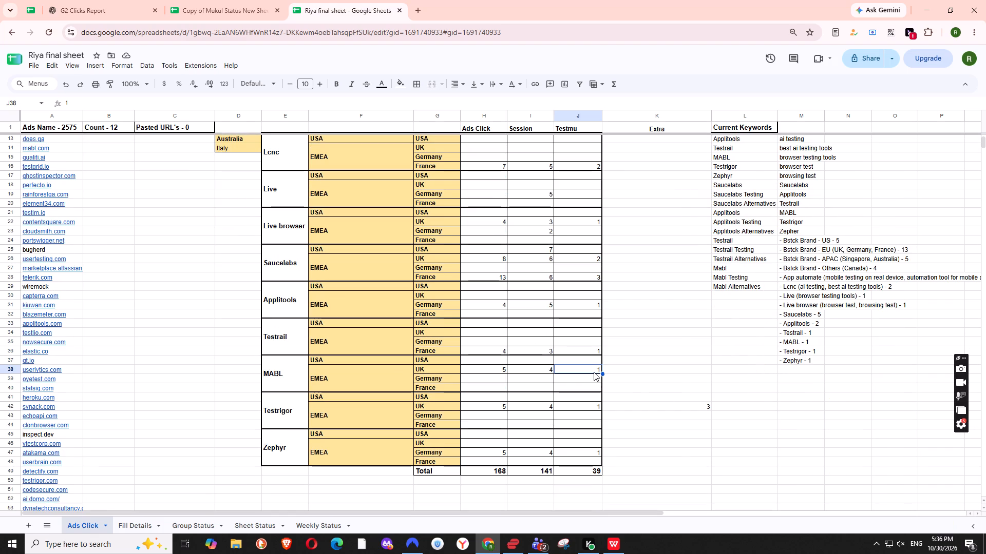
pyautogui.click(661, 381)
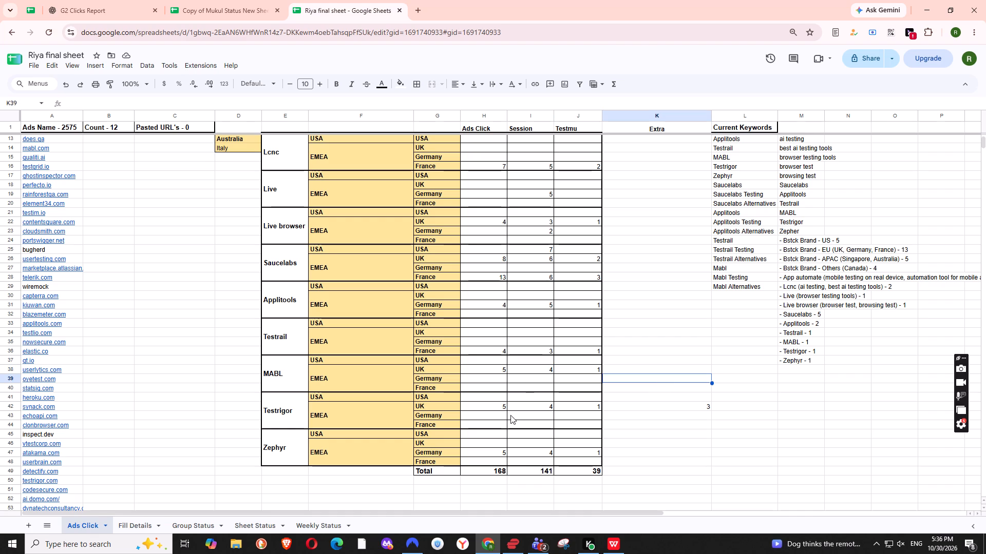
pyautogui.click(495, 365)
pyautogui.click(495, 370)
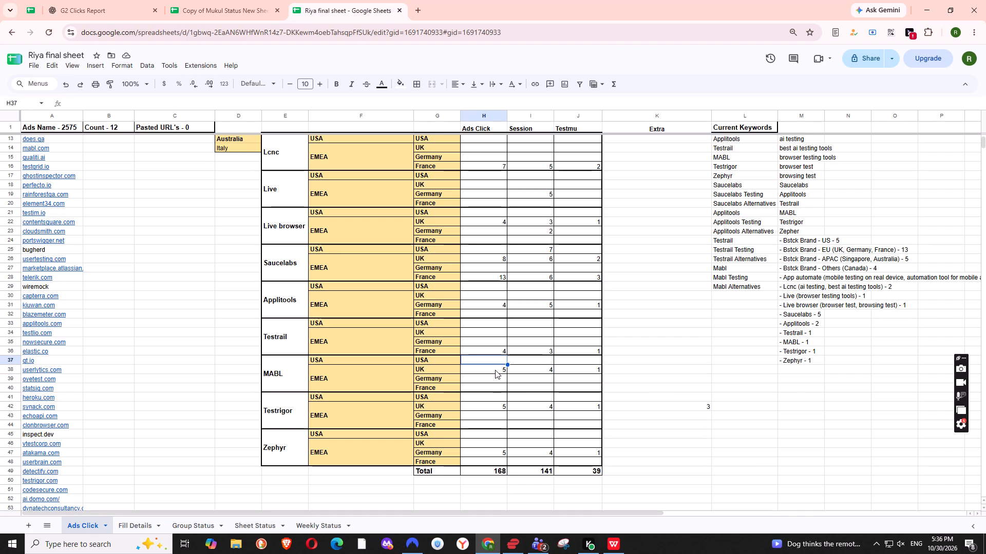
pyautogui.scroll(9, 496, 371)
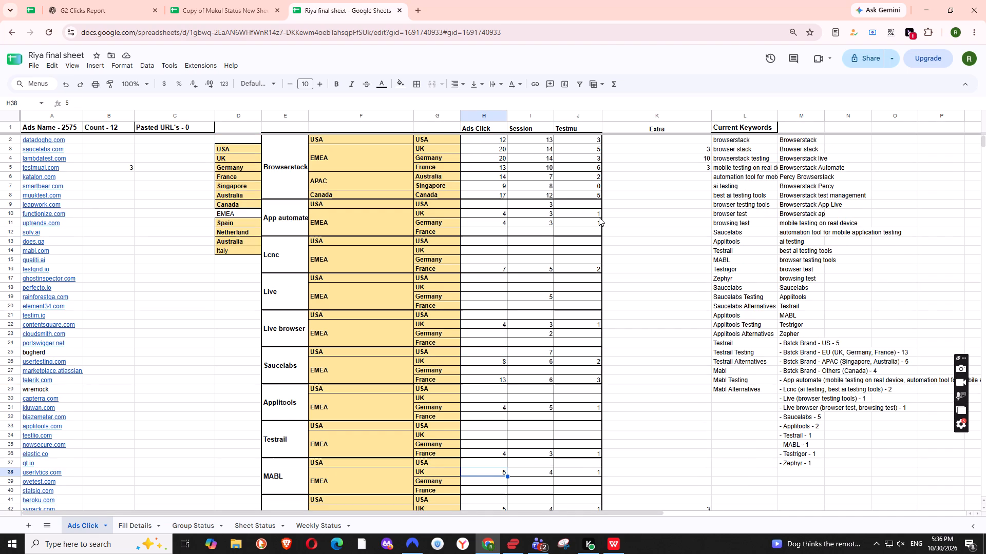
# Clear the App automate Ads Click and Testmu counts in the USA, UK and Germany rows, keeping the Session counts.
pyautogui.click(598, 216)
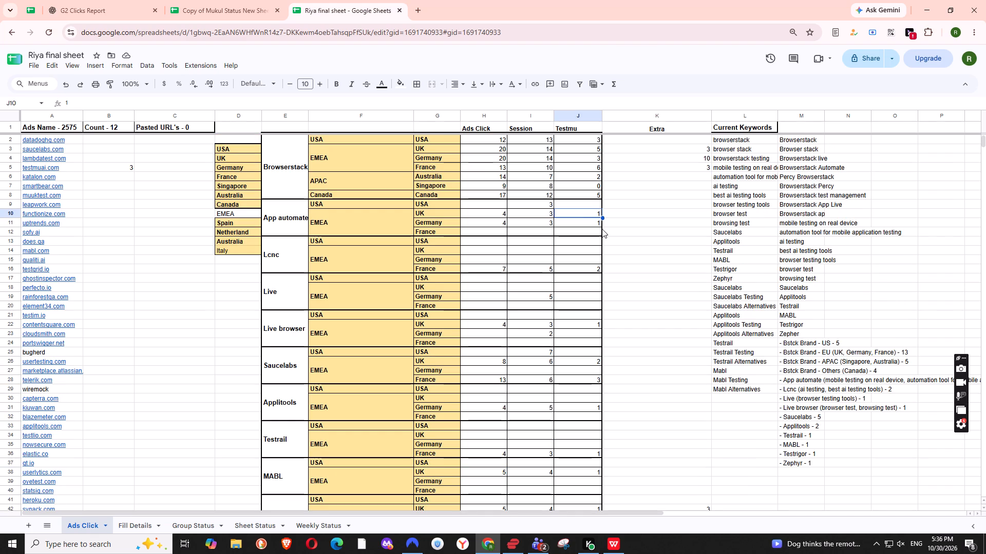
pyautogui.moveTo(595, 206); pyautogui.dragTo(594, 236)
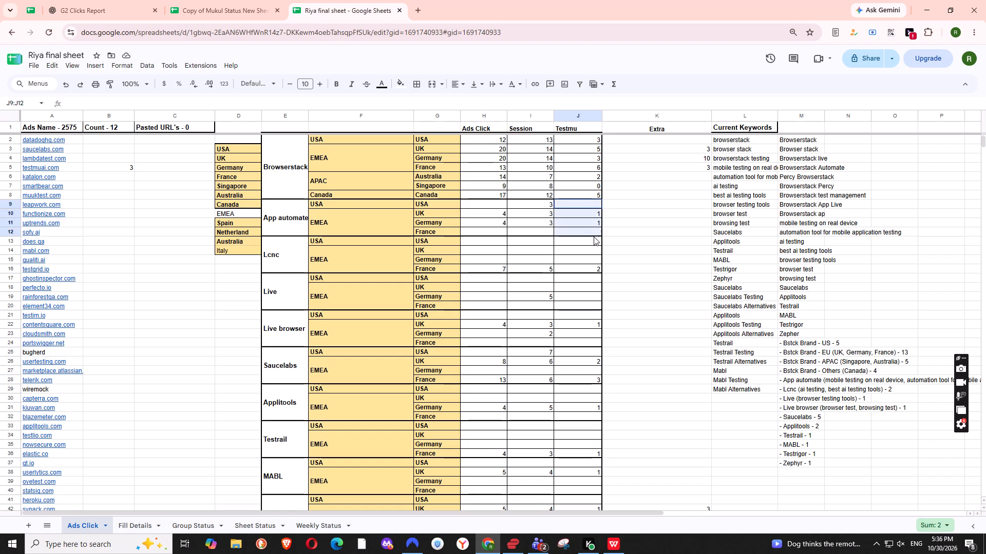
pyautogui.moveTo(594, 236); pyautogui.dragTo(592, 228)
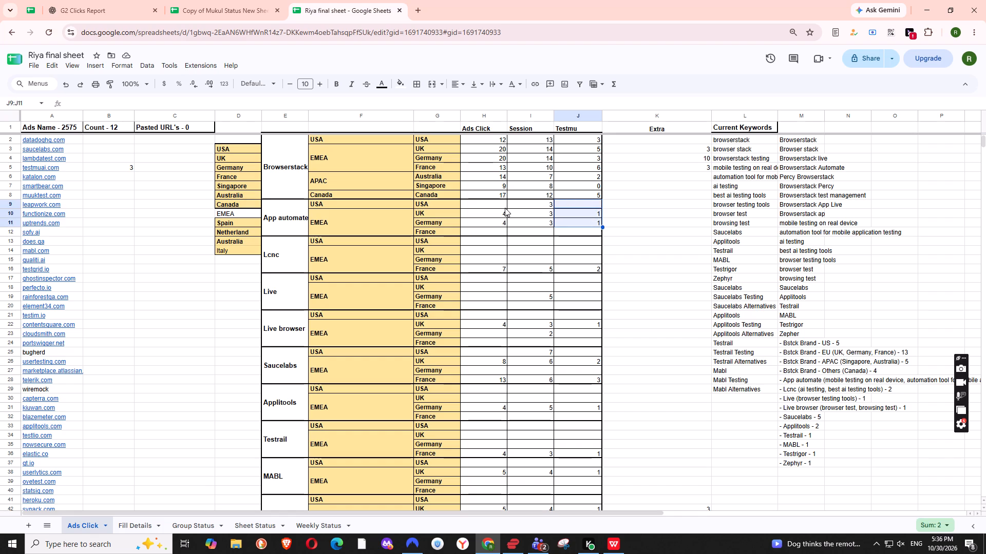
pyautogui.moveTo(492, 206); pyautogui.dragTo(489, 223)
pyautogui.press('Delete')
pyautogui.moveTo(587, 203); pyautogui.dragTo(589, 223)
pyautogui.press('Delete')
pyautogui.click(533, 255)
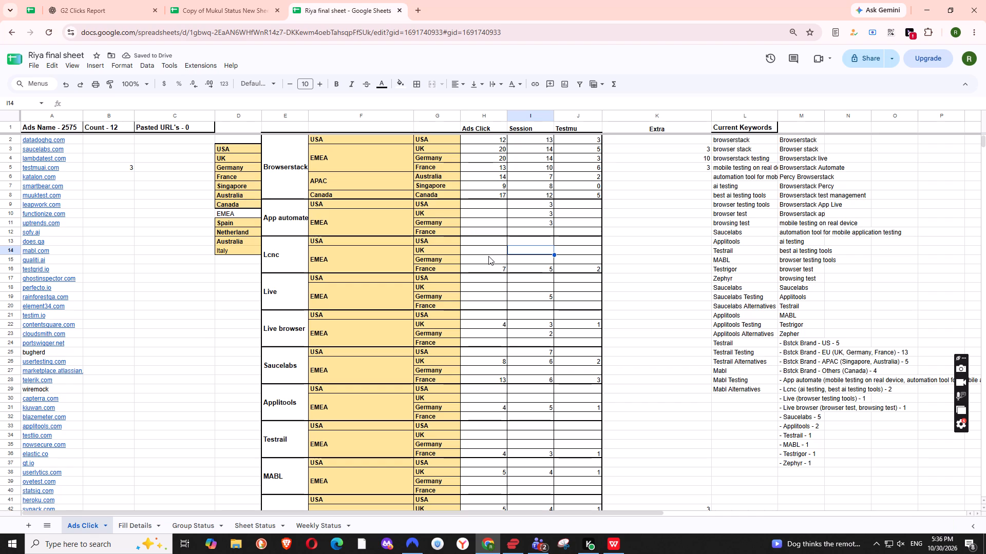
# Clear the Lcnc Ads Click and Testmu counts in the UK, Germany and France rows.
pyautogui.moveTo(484, 253); pyautogui.dragTo(491, 268)
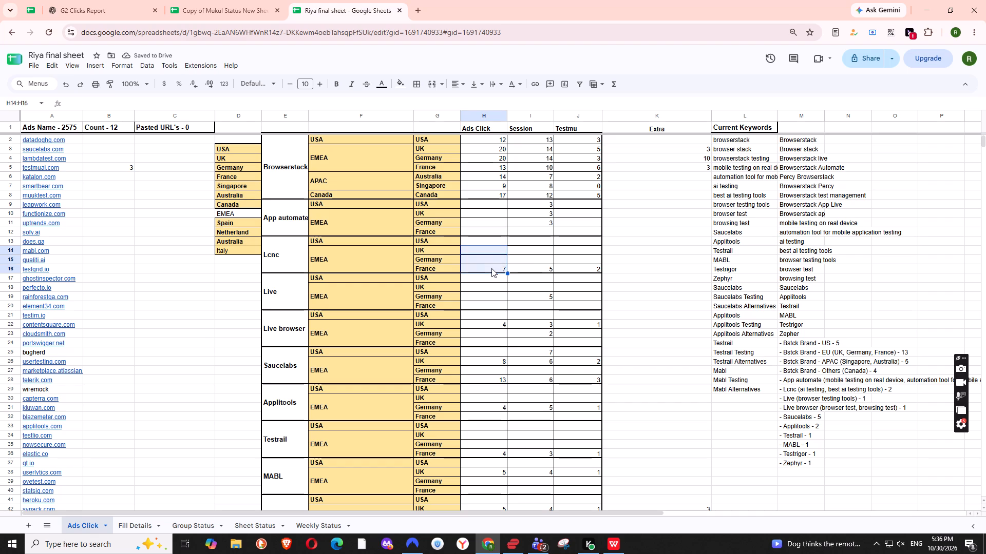
pyautogui.press('Delete')
pyautogui.moveTo(585, 254); pyautogui.dragTo(588, 266)
pyautogui.press('Delete')
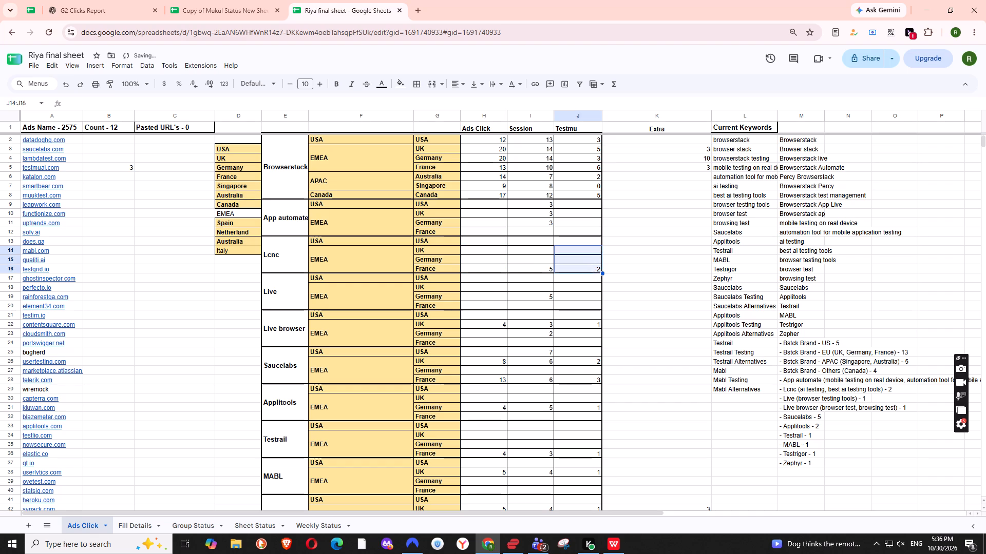
pyautogui.click(487, 308)
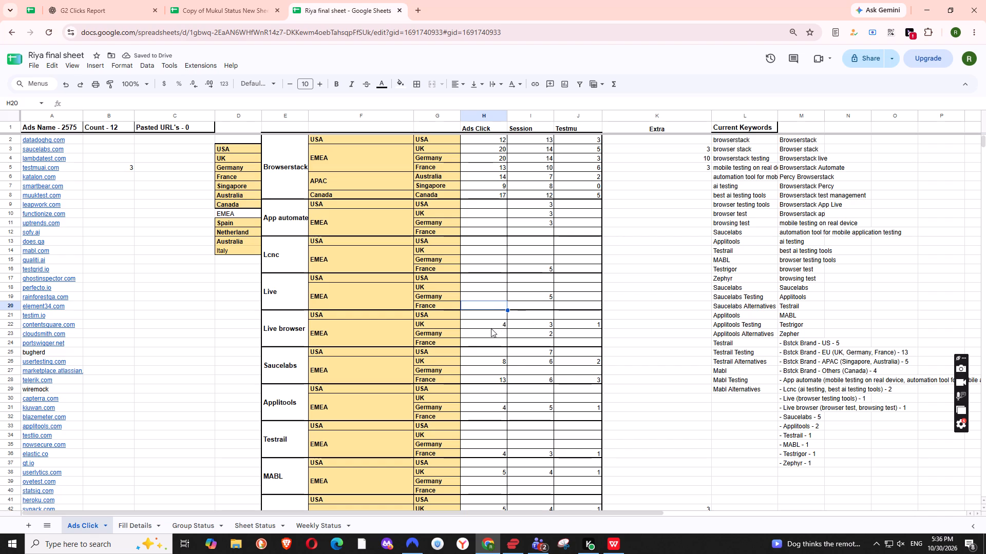
# In the Saucelabs UK row, set Testmu to 5 and Ads Click to 20.
pyautogui.click(585, 361)
pyautogui.press('5')
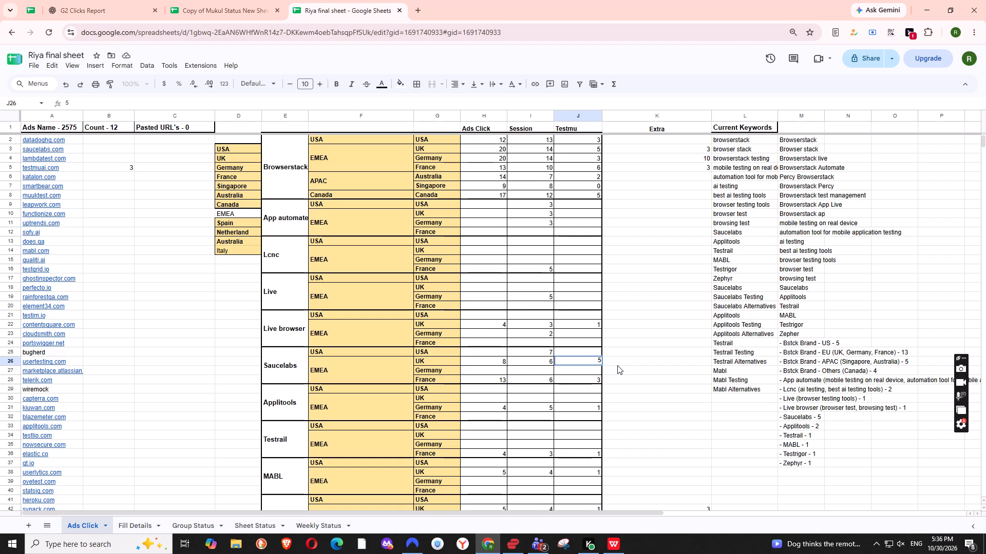
pyautogui.click(617, 365)
pyautogui.click(544, 359)
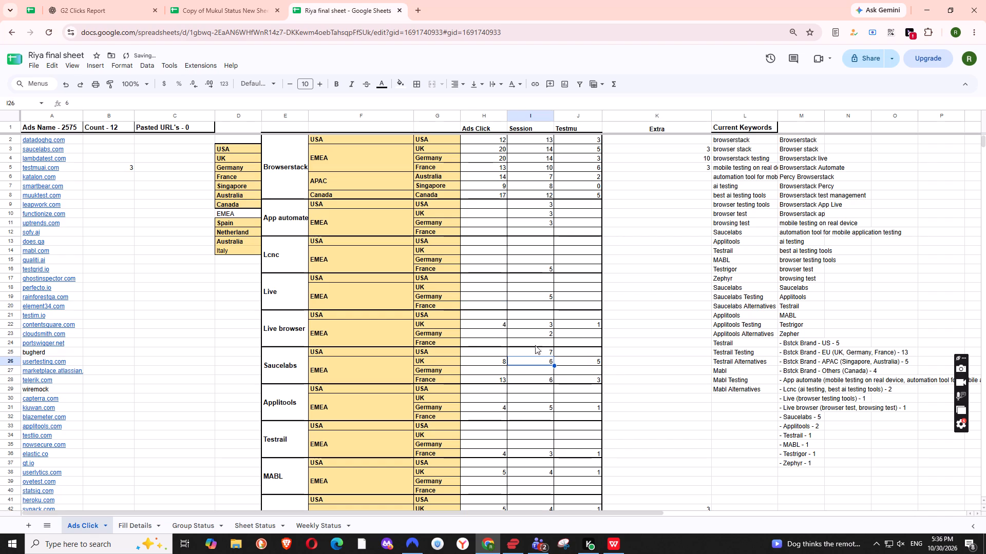
pyautogui.click(499, 353)
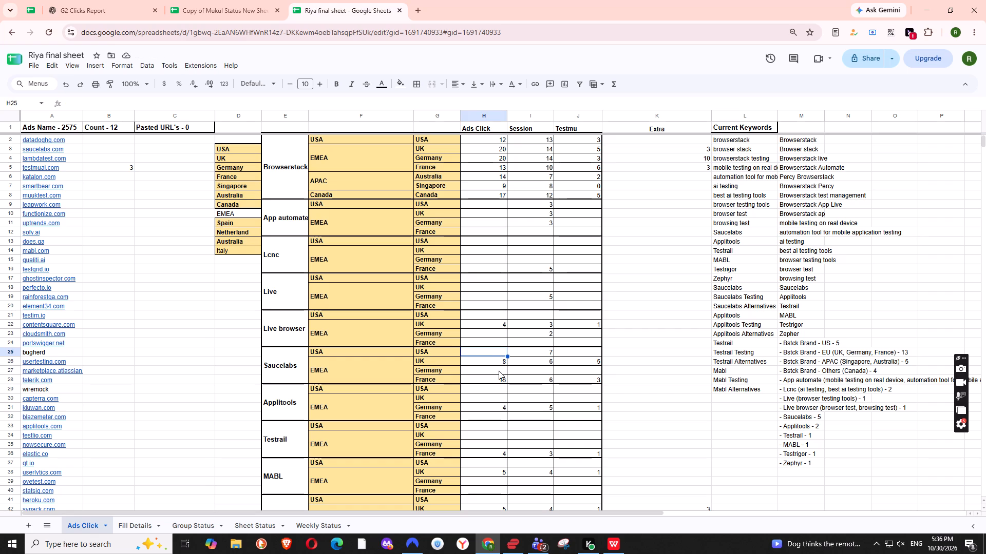
pyautogui.click(503, 361)
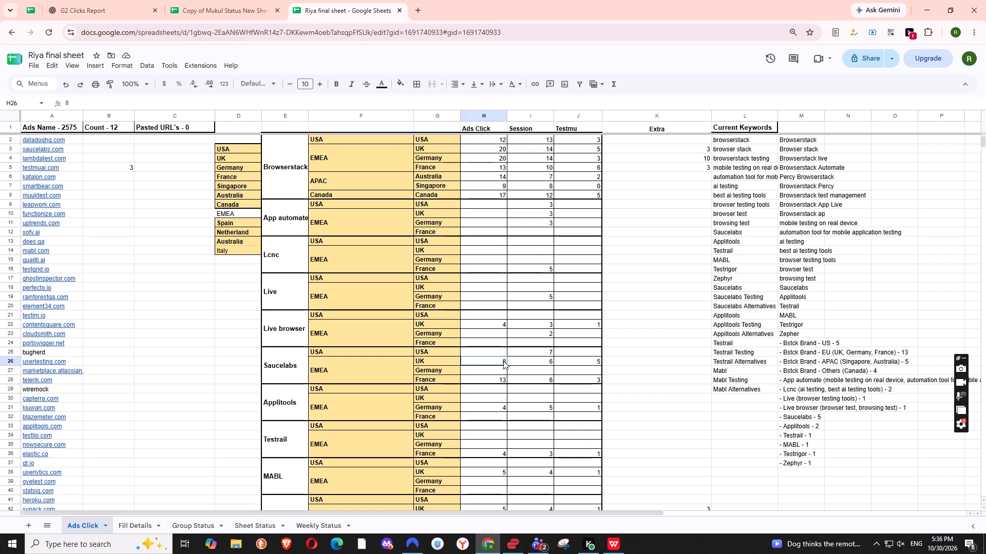
pyautogui.press('2')
pyautogui.press('0')
pyautogui.click(521, 374)
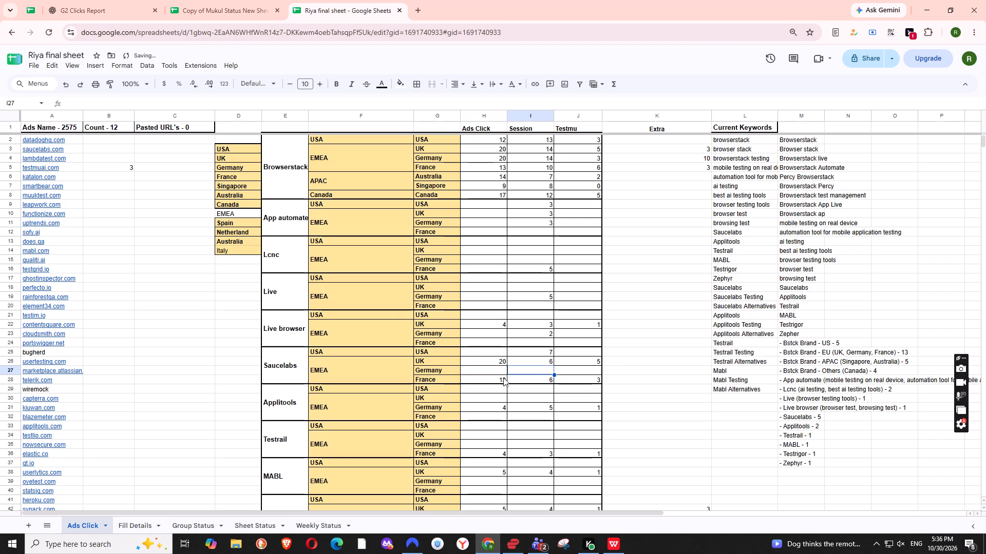
pyautogui.click(502, 380)
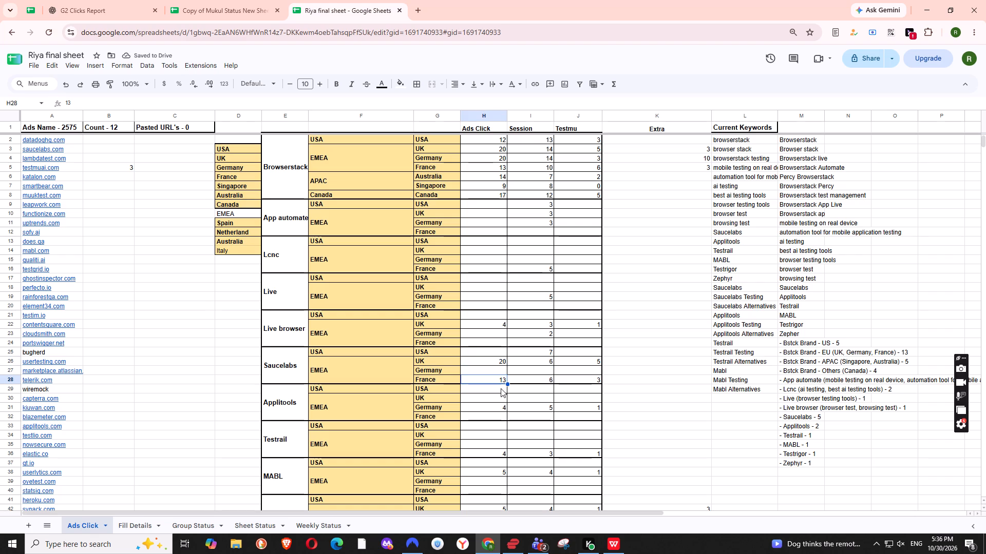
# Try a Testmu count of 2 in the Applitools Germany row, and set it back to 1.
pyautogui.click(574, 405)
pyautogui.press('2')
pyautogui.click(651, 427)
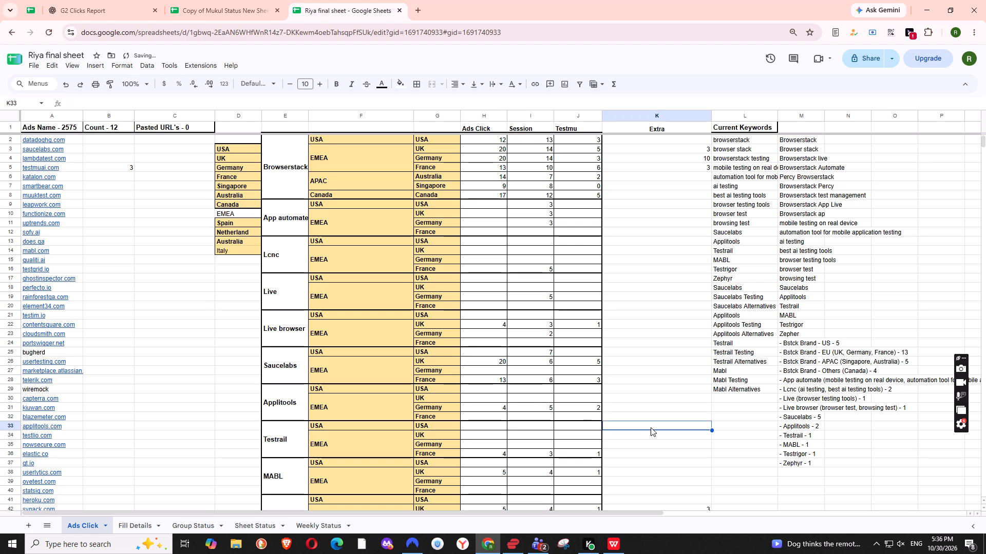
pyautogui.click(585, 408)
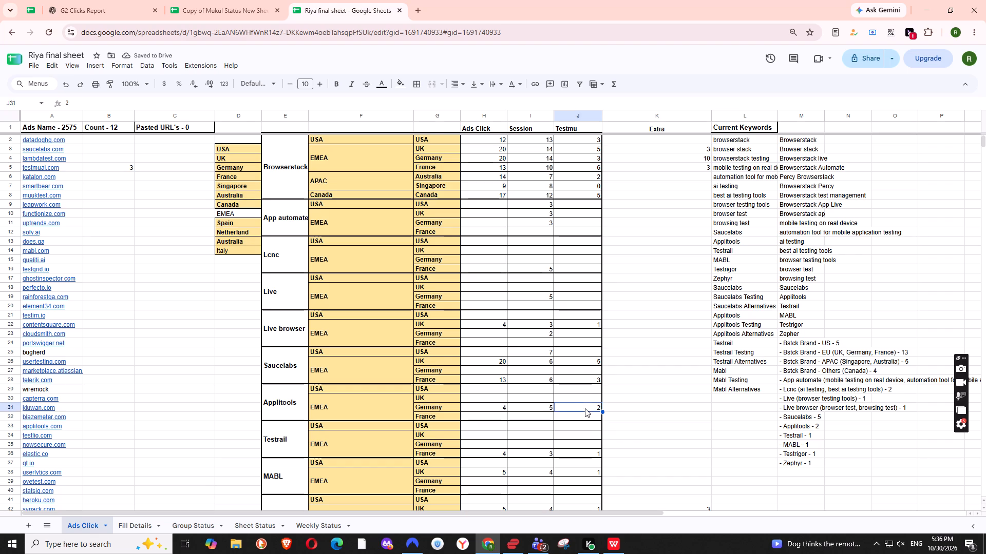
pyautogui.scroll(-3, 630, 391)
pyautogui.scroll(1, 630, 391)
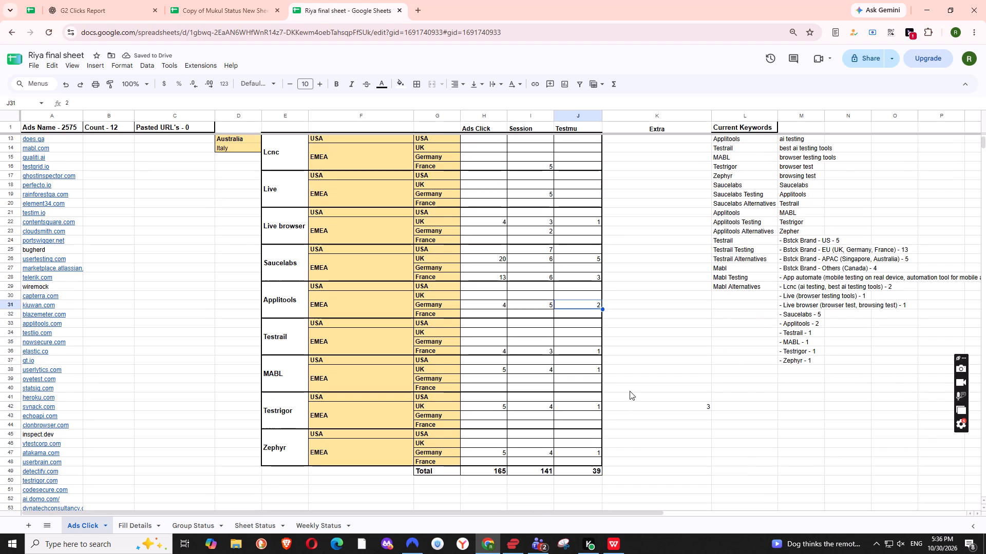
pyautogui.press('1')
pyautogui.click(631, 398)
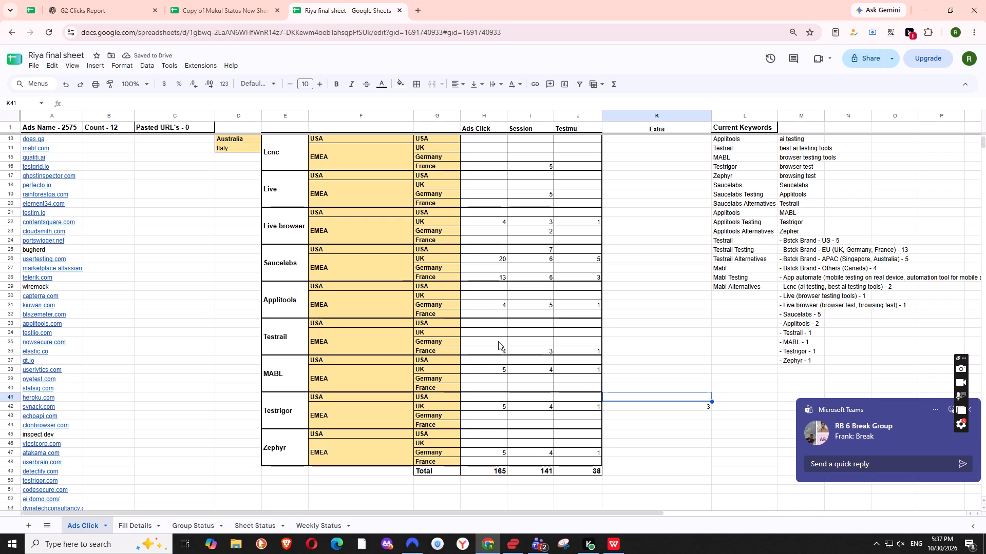
# Clear the Ads Click and Testmu counts in the Testrail France row.
pyautogui.click(587, 355)
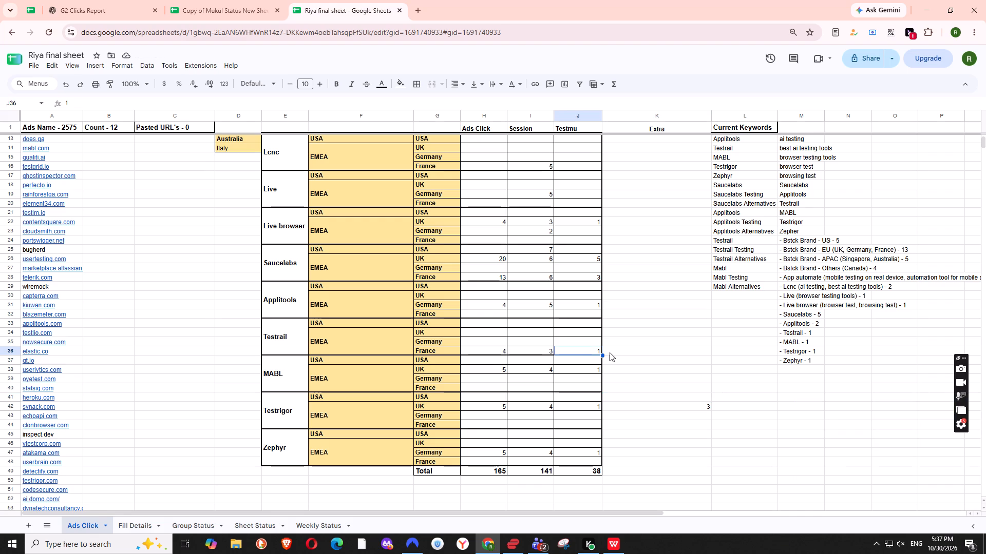
pyautogui.click(502, 350)
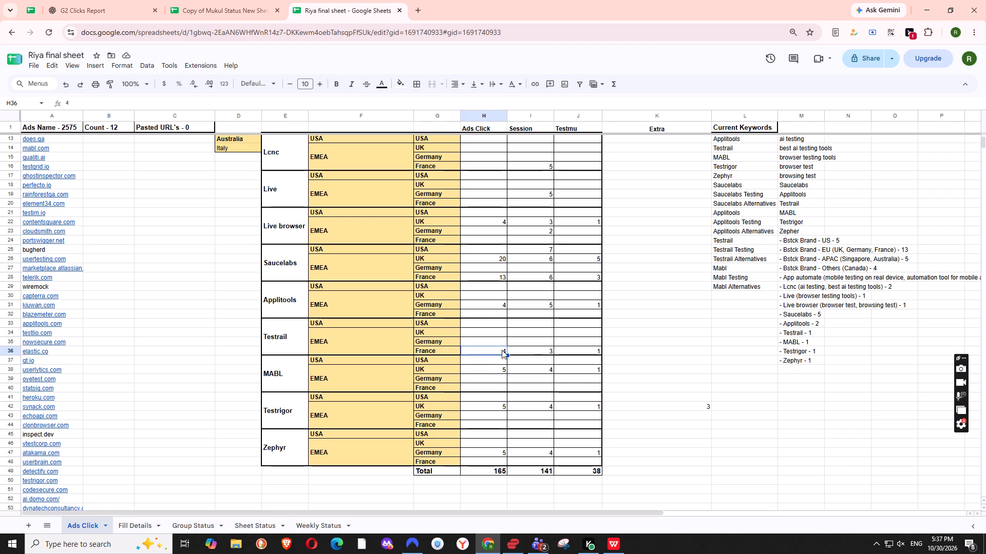
pyautogui.press('Delete')
pyautogui.click(581, 350)
pyautogui.press('Delete')
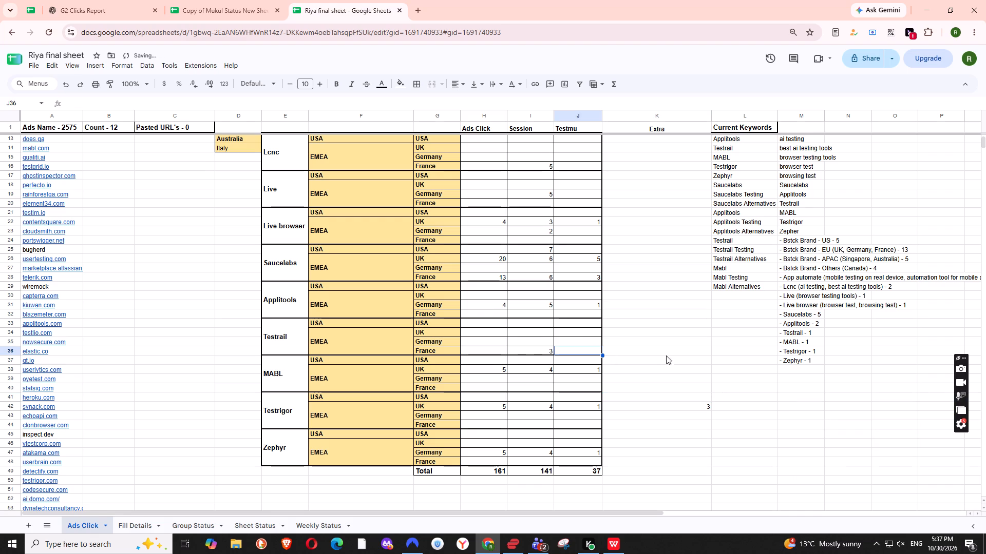
pyautogui.click(637, 361)
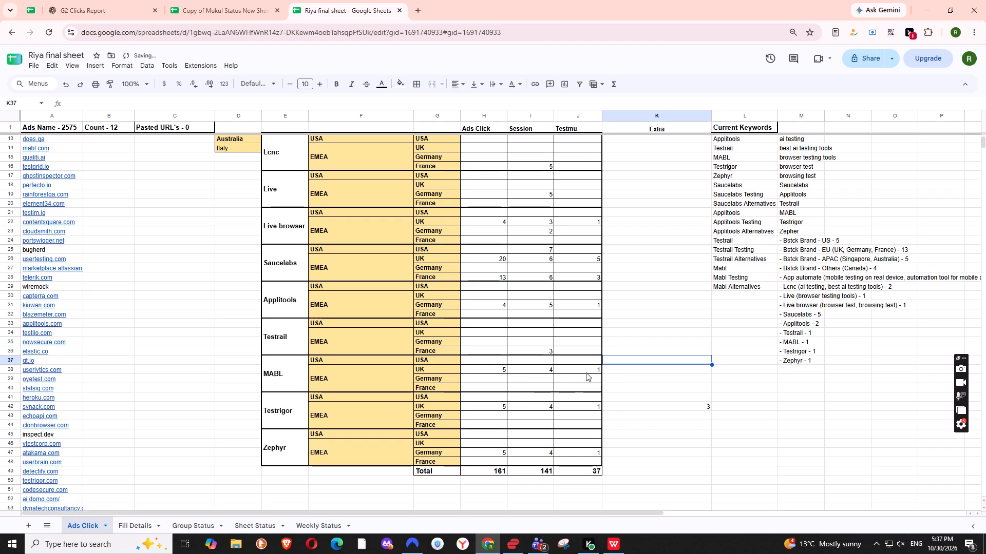
# In the MABL UK row, set Testmu to 2 and Ads Click to 8.
pyautogui.click(586, 371)
pyautogui.press('2')
pyautogui.click(627, 373)
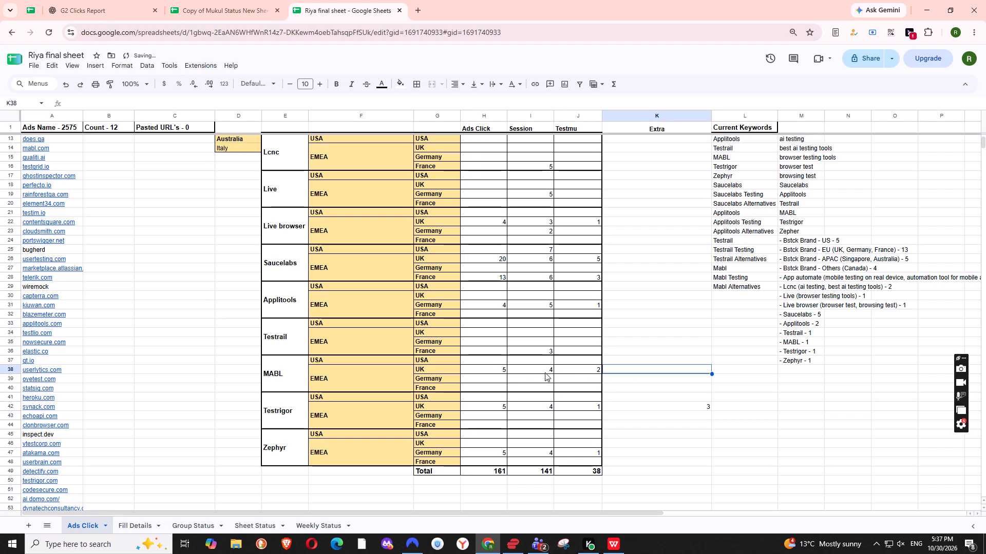
pyautogui.click(501, 368)
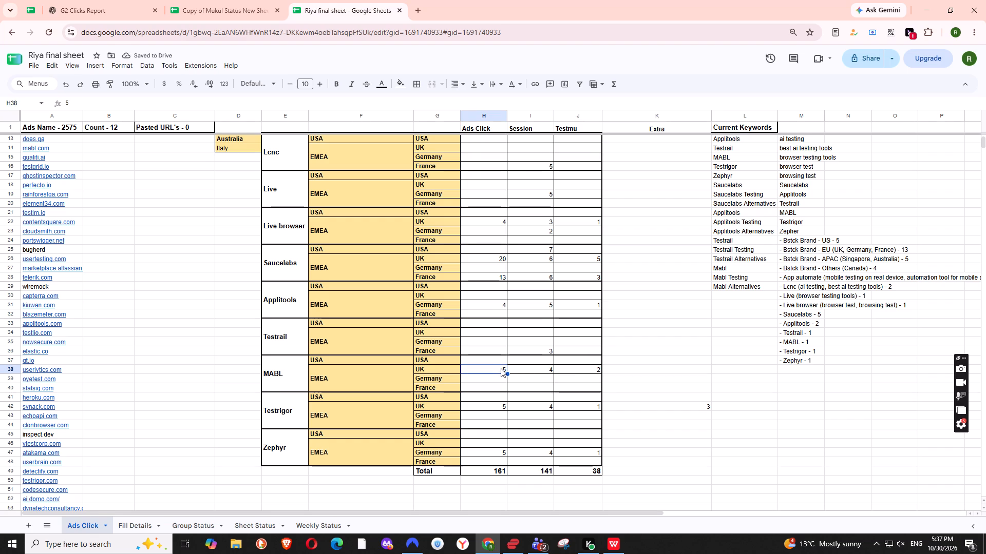
pyautogui.press('8')
pyautogui.click(588, 379)
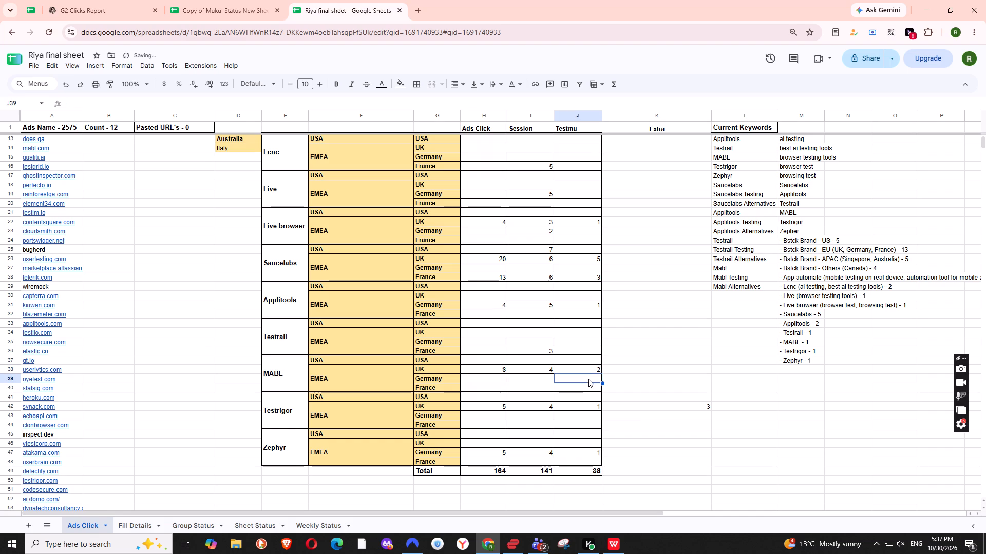
# In the Testrigor UK row, set Testmu to 2 and select the Ads Click count.
pyautogui.click(499, 409)
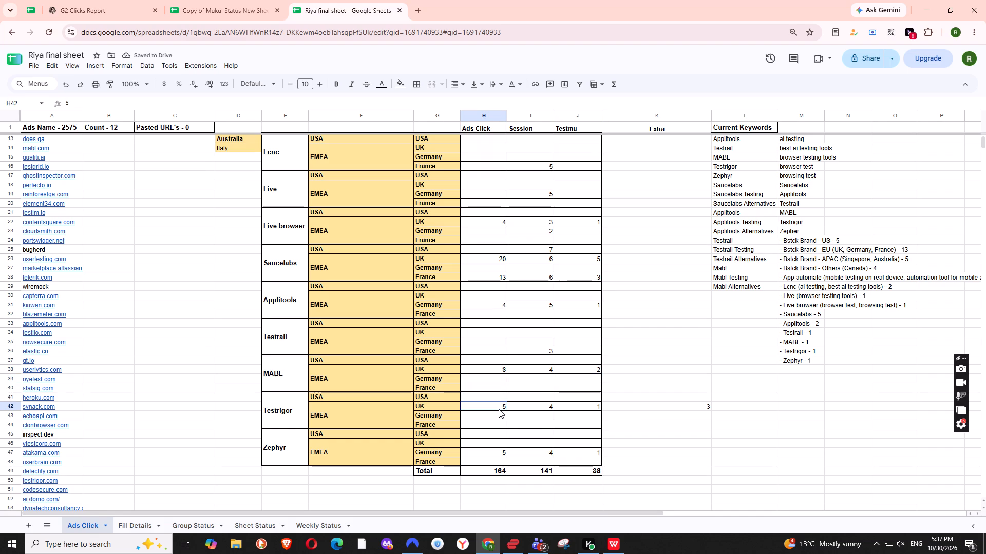
pyautogui.click(584, 408)
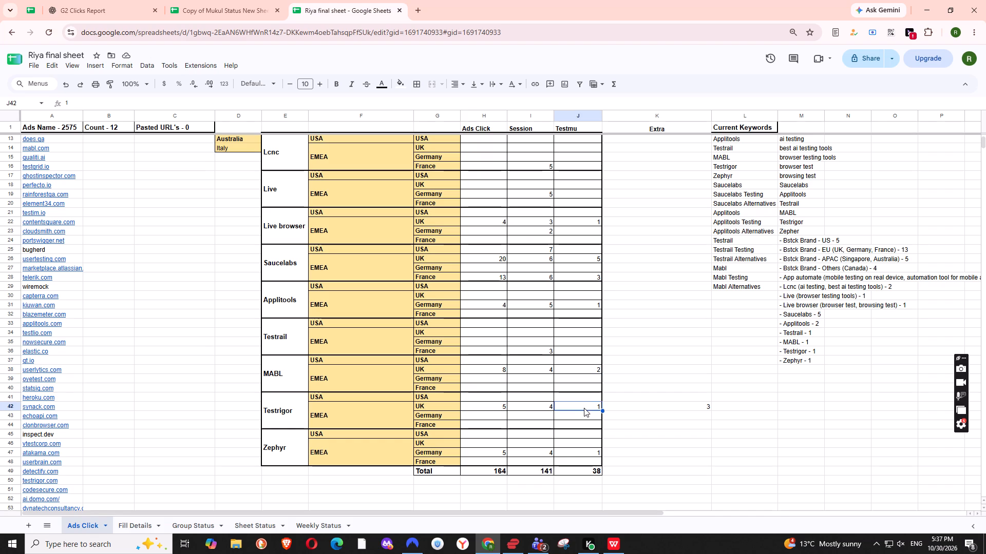
pyautogui.press('2')
pyautogui.click(576, 419)
pyautogui.click(501, 405)
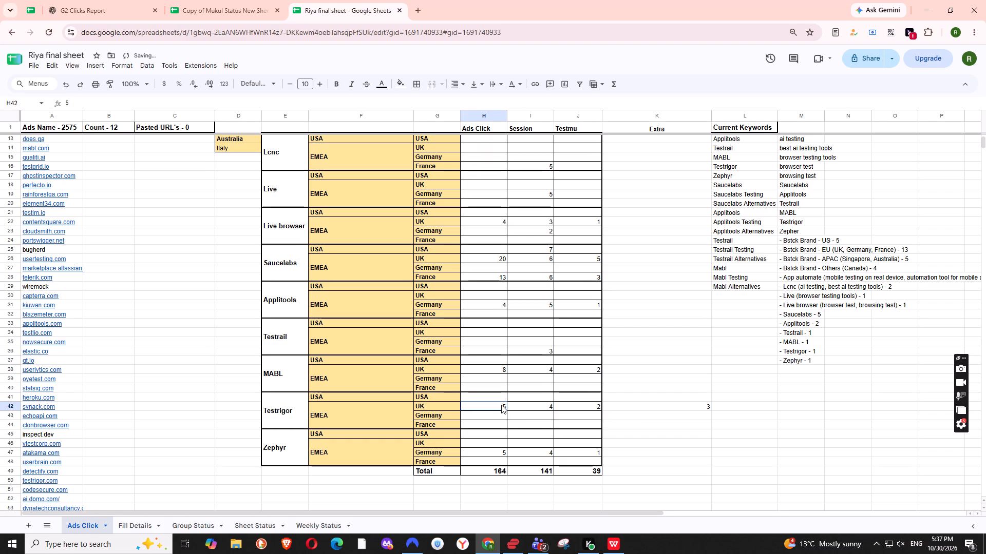
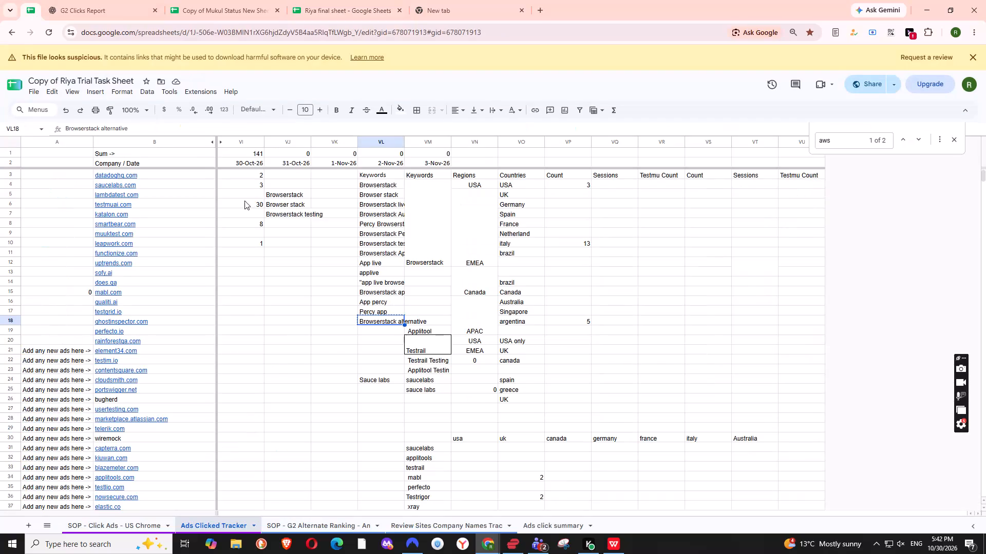
# Set the testmuai.com count for 30-Oct-26 to 35 in the Ads Clicked Tracker.
pyautogui.click(245, 205)
pyautogui.write('35')
pyautogui.click(293, 272)
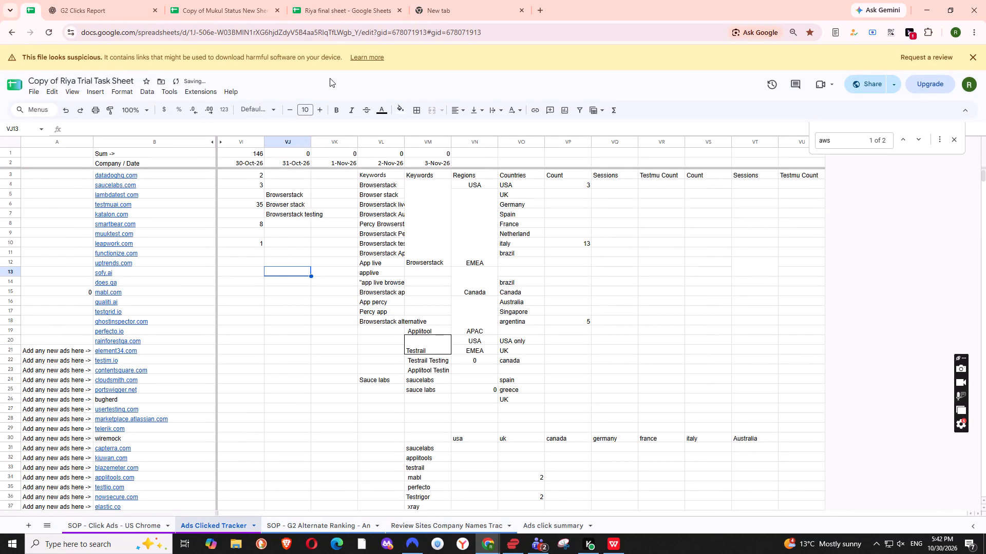
# Check the totals in Riya final sheet, and set the tracker's smartbear.com count for 30-Oct-26 to 7.
pyautogui.click(333, 6)
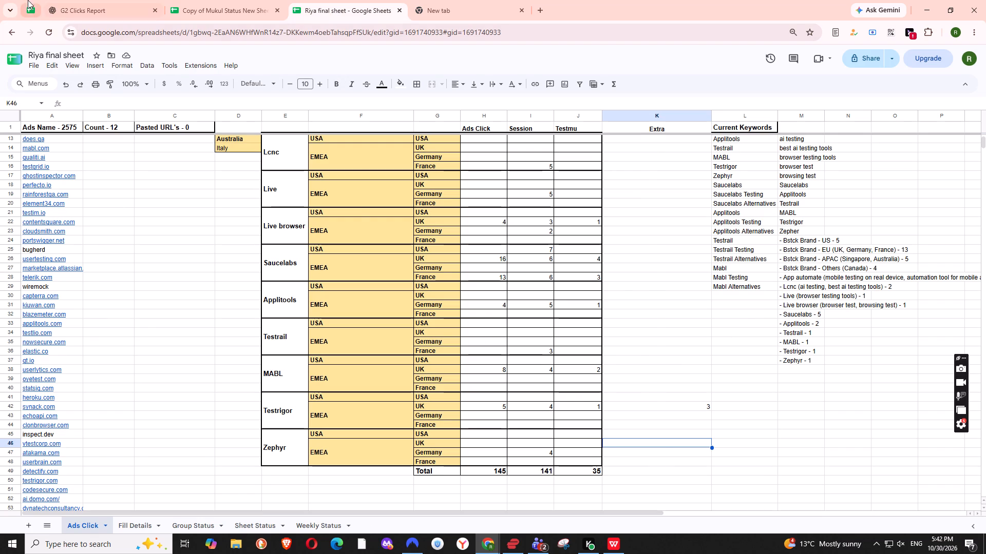
pyautogui.click(27, 8)
pyautogui.click(257, 221)
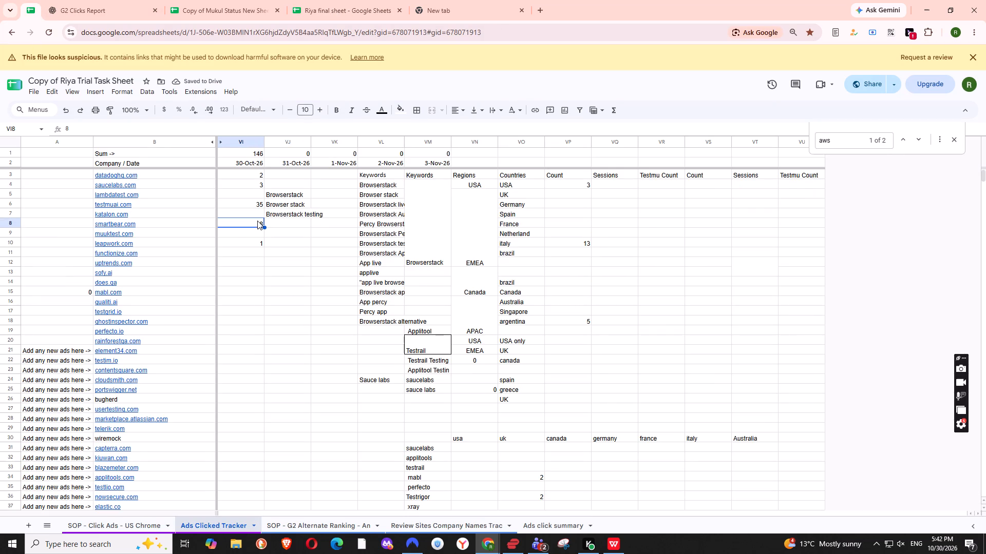
pyautogui.press('7')
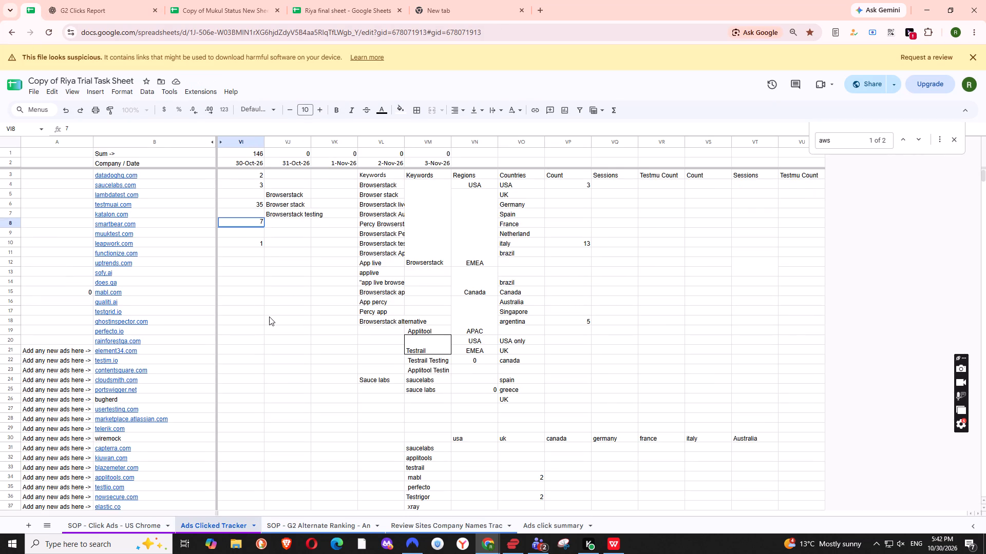
pyautogui.click(269, 316)
pyautogui.scroll(-4, 647, 395)
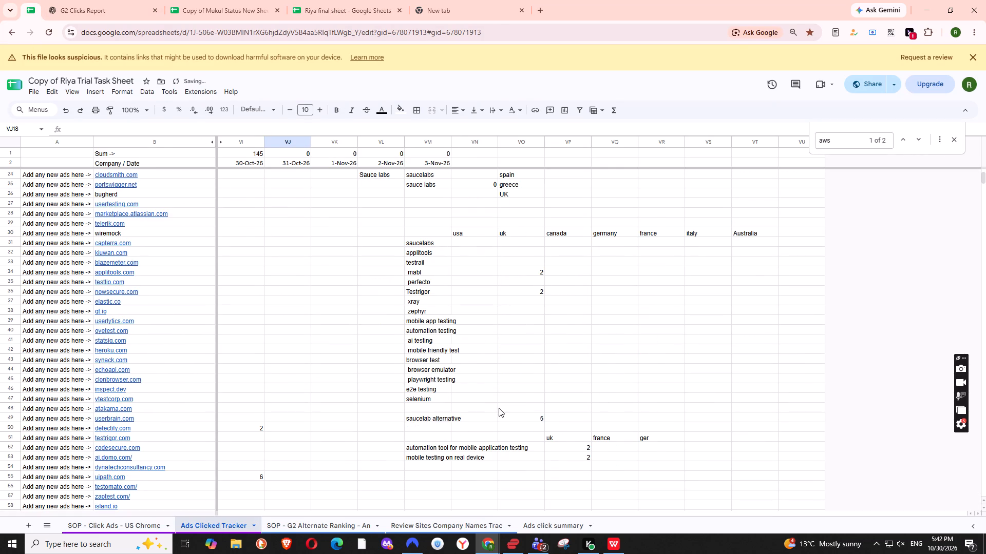
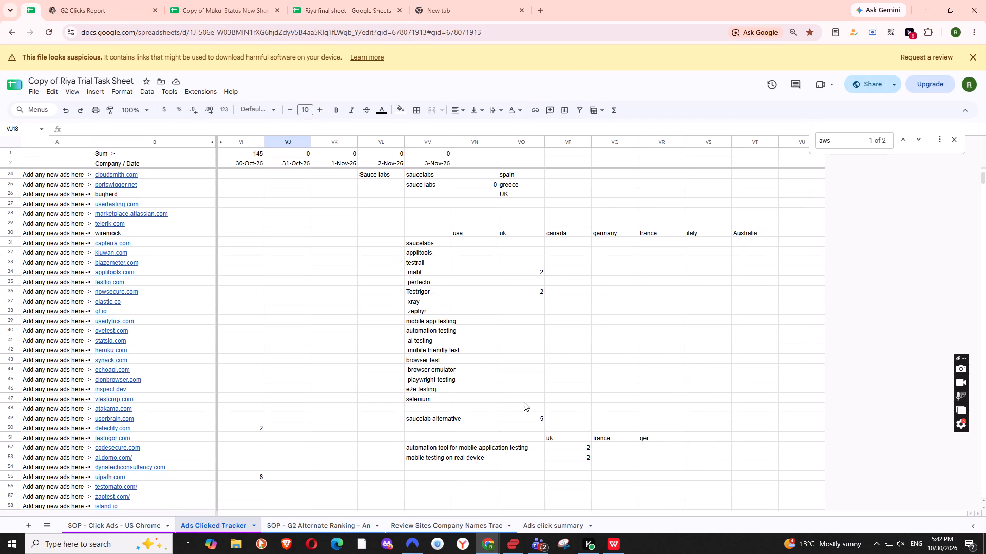
# Clear the counts for saucelab alternative, the two mobile testing keywords, and the uk column from applitools to mobile app testing.
pyautogui.moveTo(530, 419); pyautogui.dragTo(540, 420)
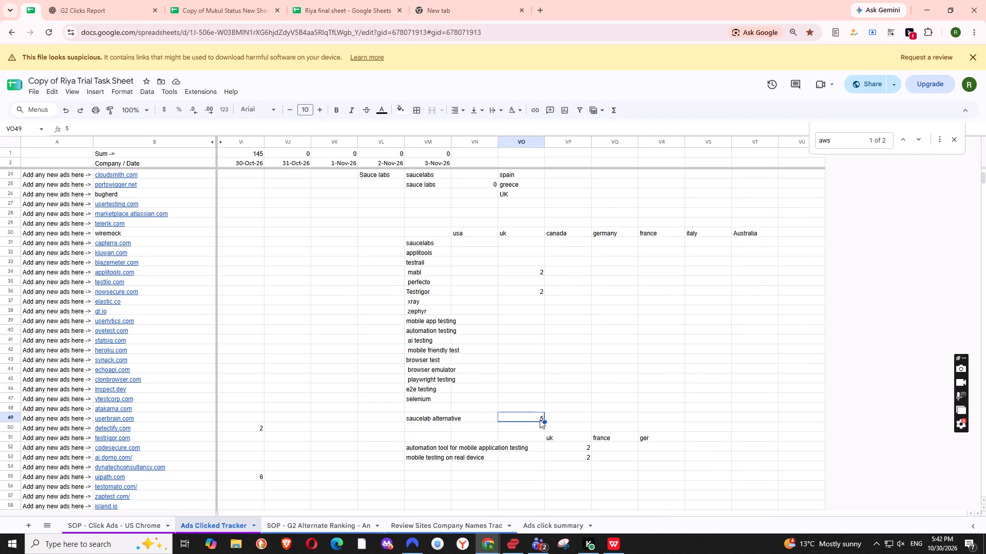
pyautogui.press('Delete')
pyautogui.moveTo(583, 445); pyautogui.dragTo(581, 462)
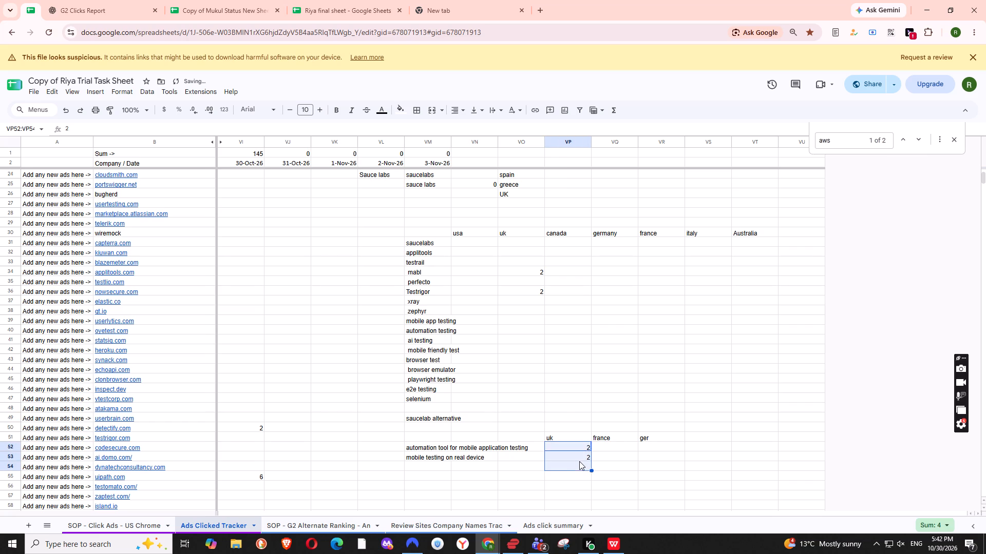
pyautogui.press('Delete')
pyautogui.moveTo(527, 255); pyautogui.dragTo(527, 316)
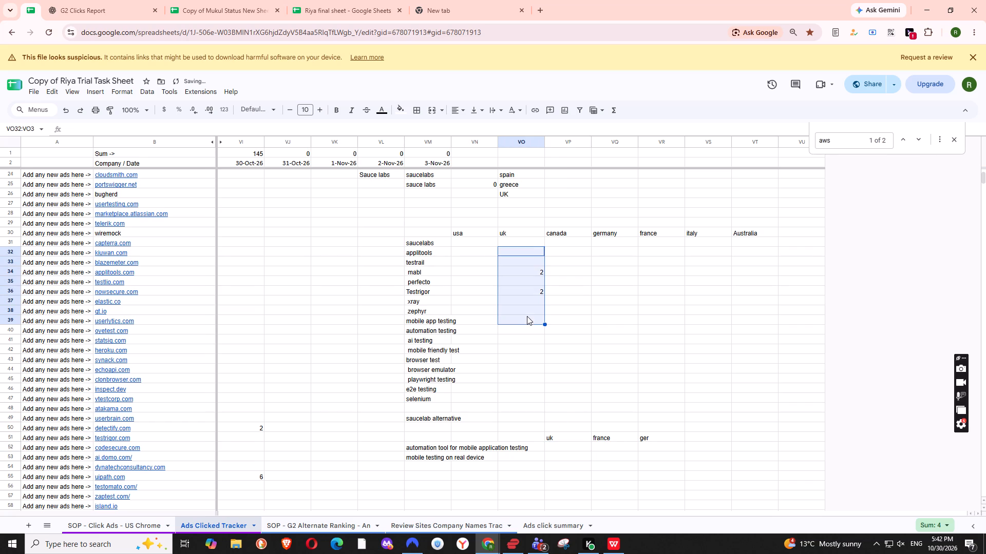
pyautogui.press('Delete')
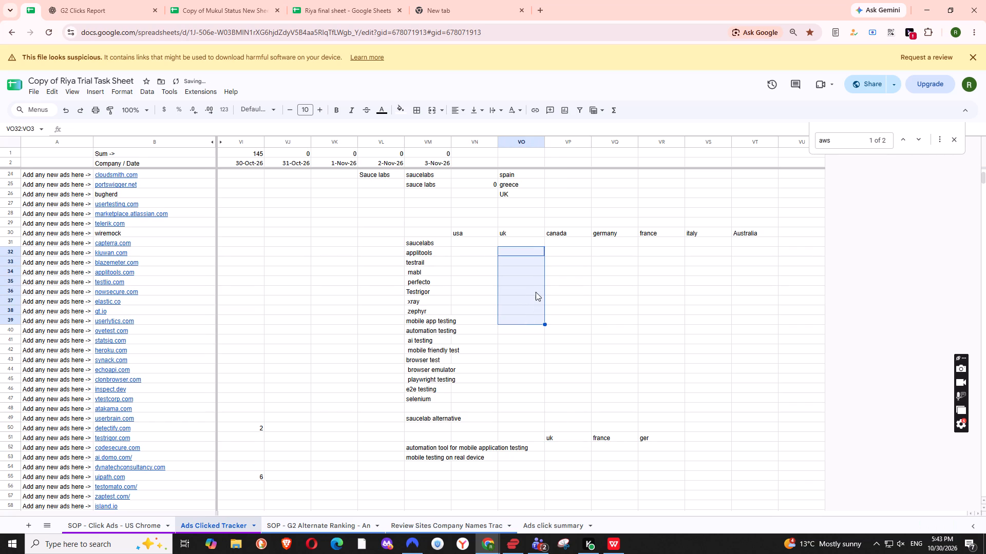
# Enter 1 as Testrigor's uk count in the Ads Clicked Tracker's keyword grid.
pyautogui.click(536, 292)
pyautogui.press('1')
pyautogui.click(618, 292)
# Clear the first Count column beside the Countries list, from the USA row in row 4 through the UK row in row 21.
pyautogui.scroll(2, 618, 293)
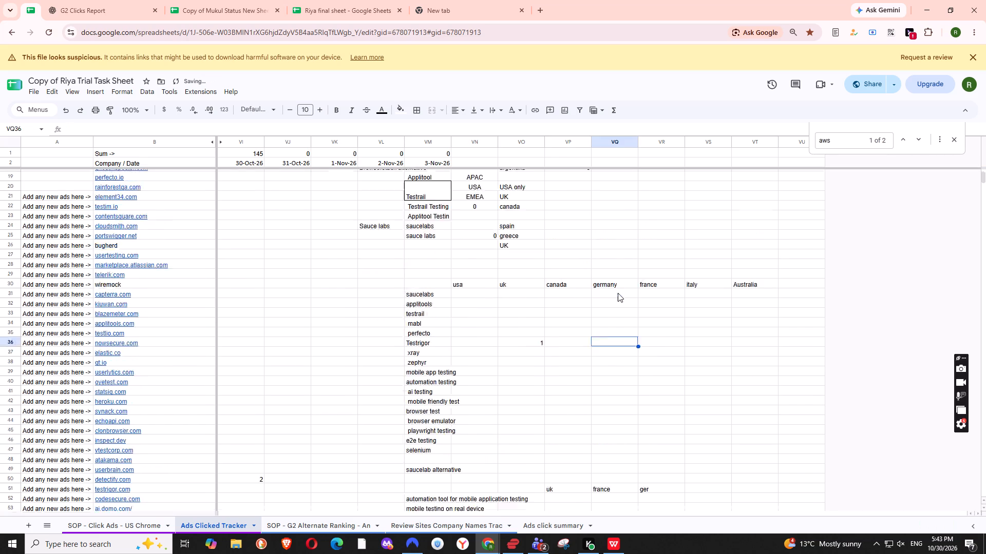
pyautogui.scroll(5, 618, 293)
pyautogui.moveTo(576, 185); pyautogui.dragTo(580, 354)
pyautogui.press('Delete')
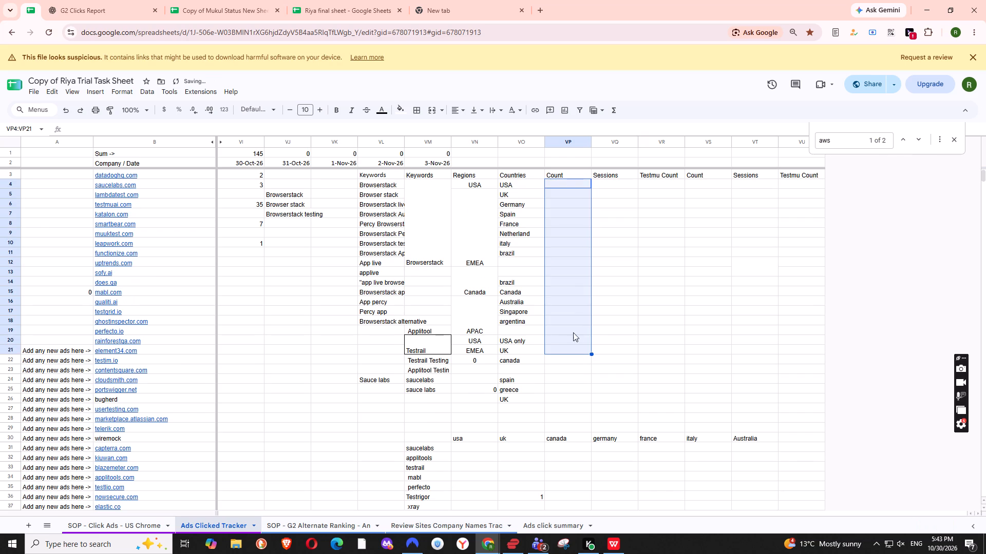
# Enter 1 in the first Count column for argentina.
pyautogui.click(577, 322)
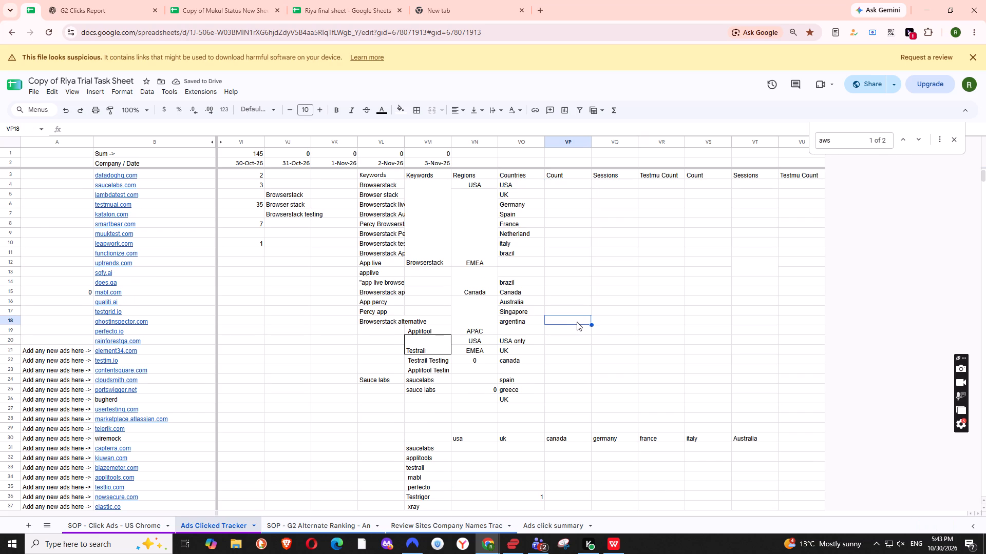
pyautogui.press('1')
pyautogui.click(637, 354)
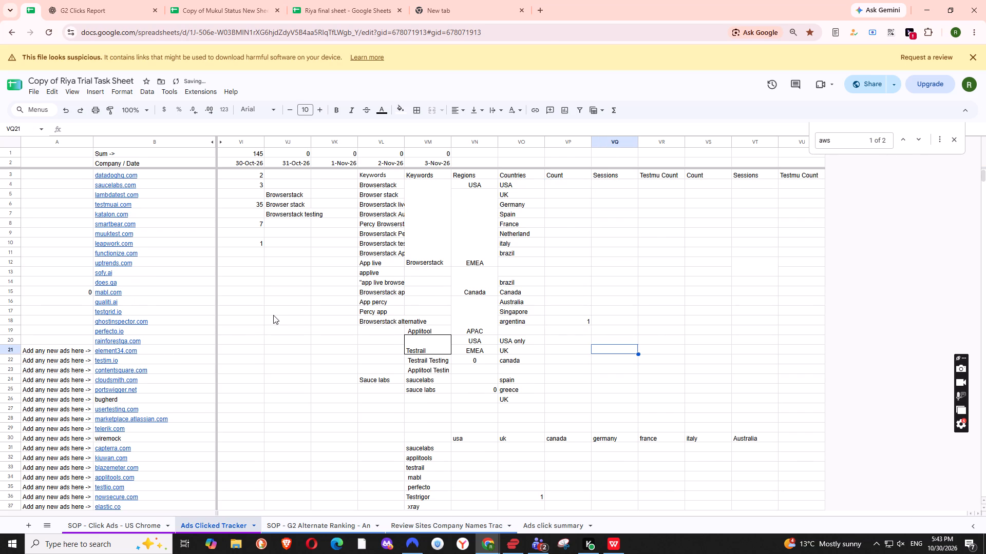
# Switch to Riya final sheet and copy the merged Status summary block from the Group Status sheet.
pyautogui.scroll(-5, 273, 315)
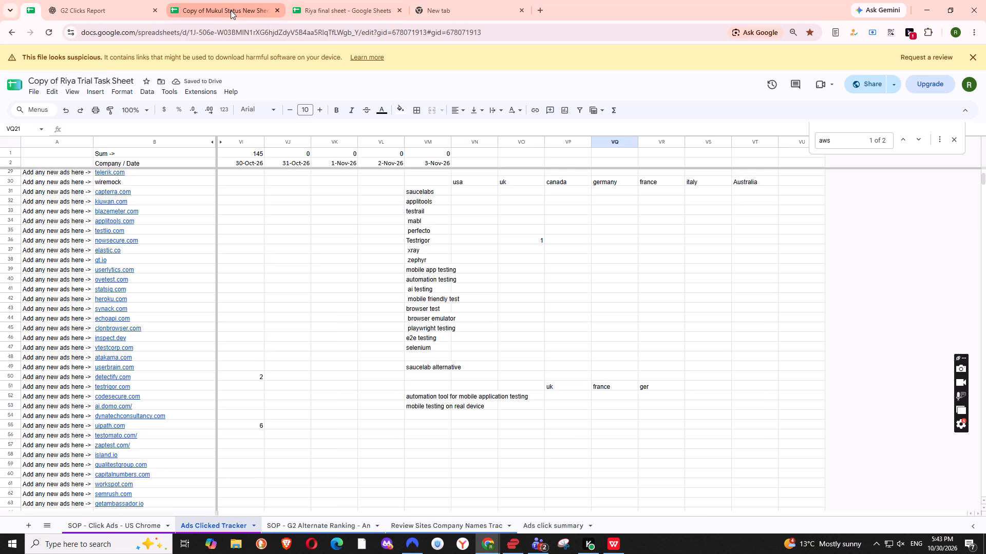
pyautogui.click(231, 10)
pyautogui.click(308, 11)
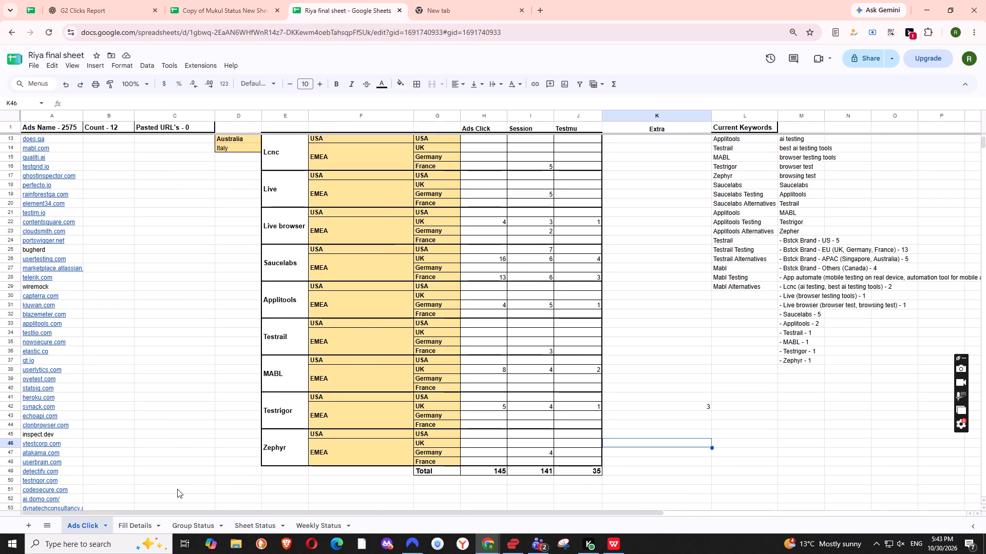
pyautogui.click(134, 523)
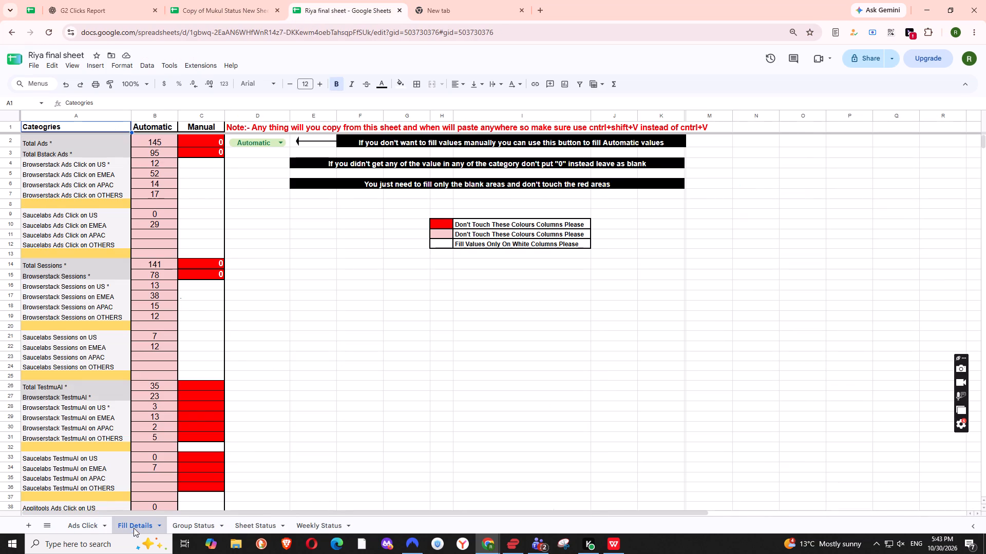
pyautogui.click(201, 524)
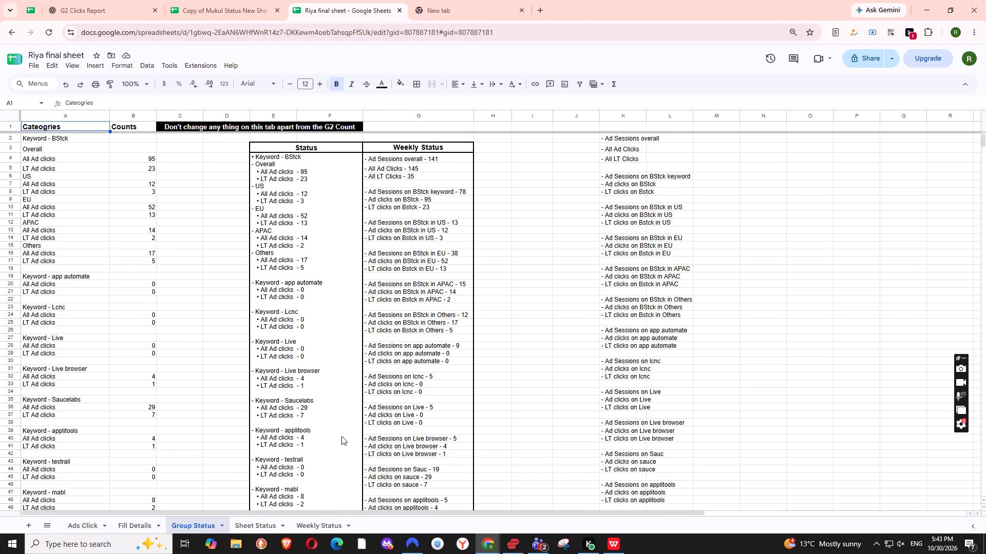
pyautogui.scroll(-4, 342, 436)
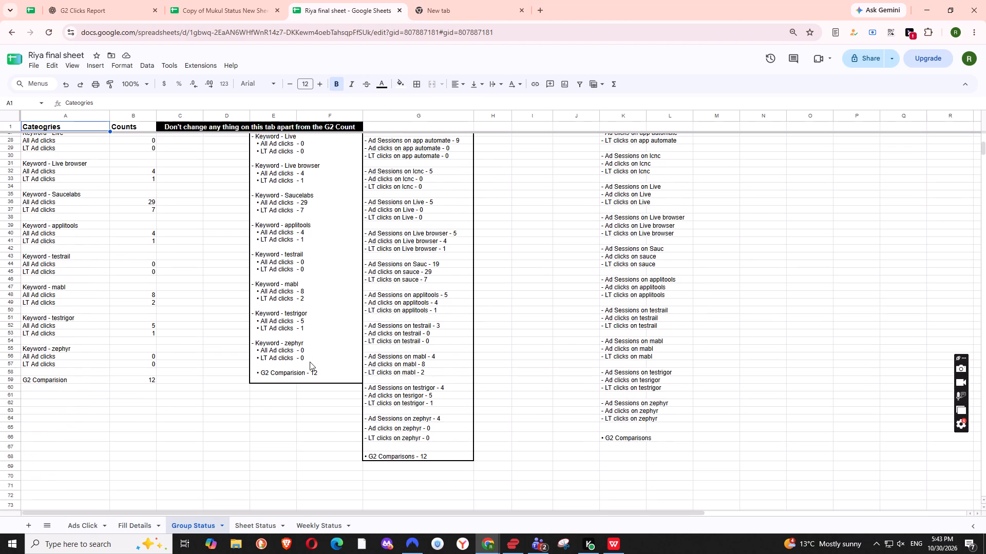
pyautogui.click(310, 362)
pyautogui.hotkey('ctrl', 'c')
pyautogui.hotkey('ctrl', 'c')
pyautogui.hotkey('ctrl', 'c')
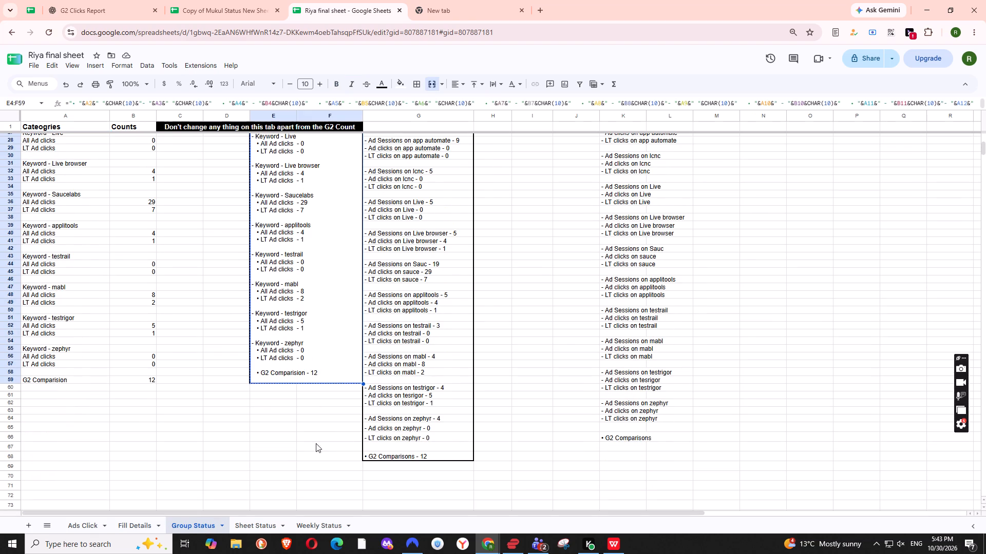
pyautogui.hotkey('ctrl', 'c')
pyautogui.hotkey('ctrl', 'c')
pyautogui.hotkey('ctrl', 'c')
# Open the Sheet Status sheet and move on to Weekly Status in Riya final sheet.
pyautogui.click(258, 527)
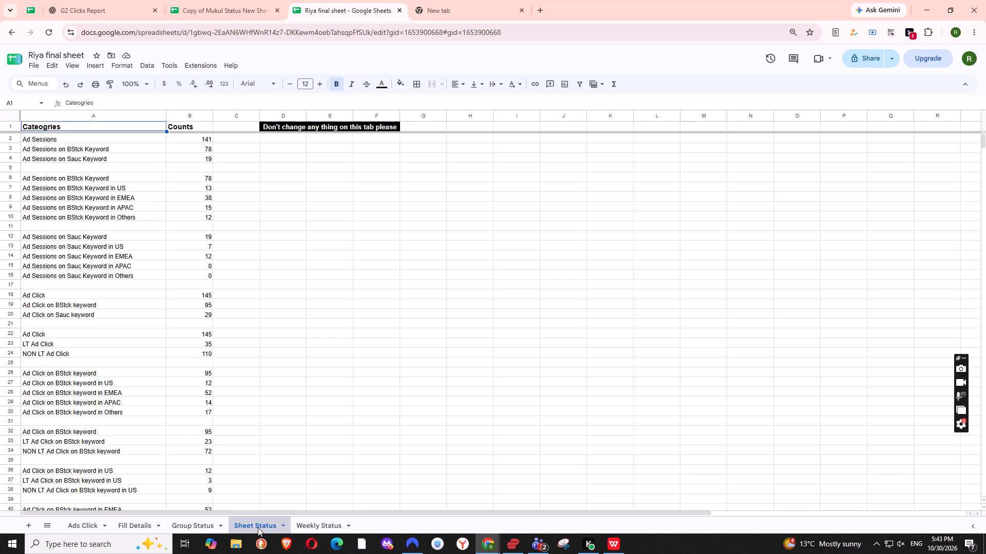
pyautogui.click(315, 527)
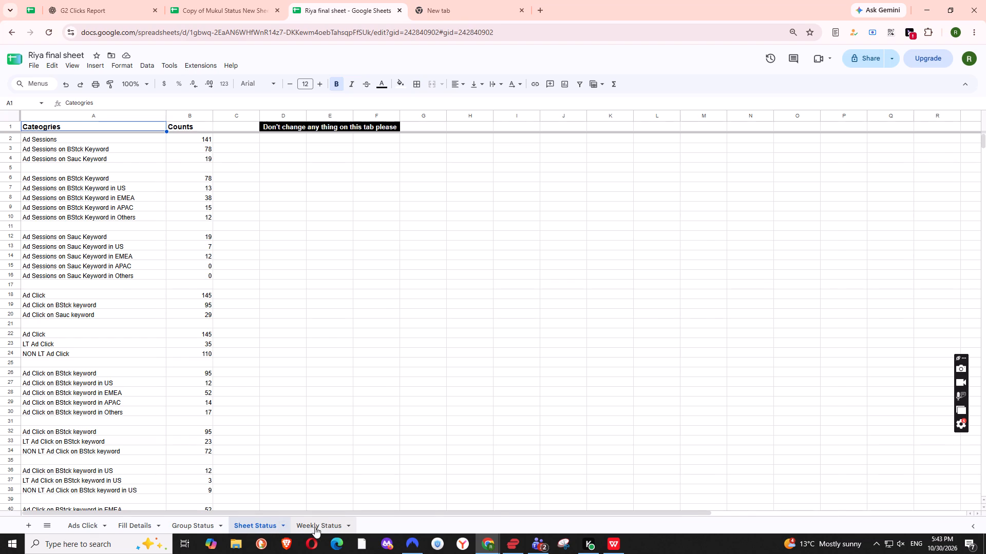
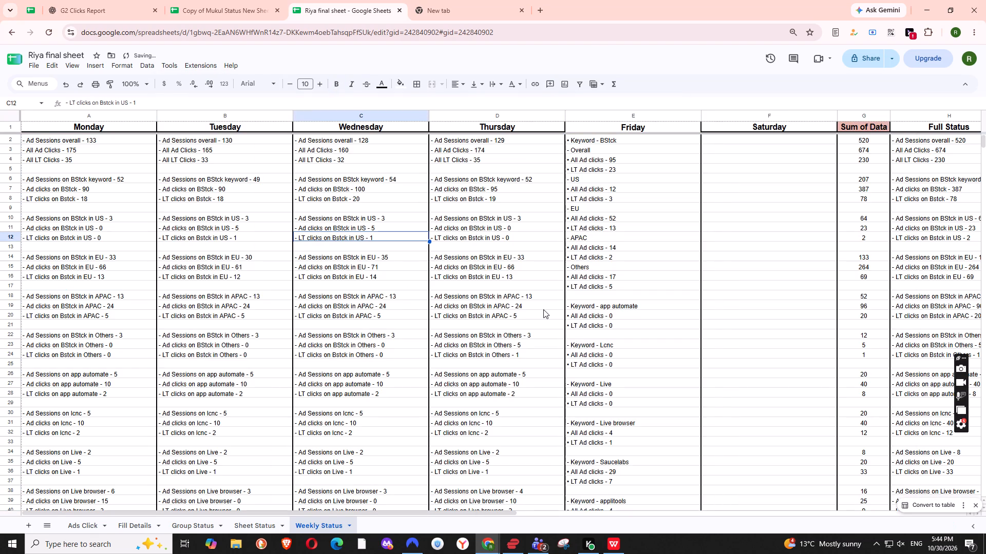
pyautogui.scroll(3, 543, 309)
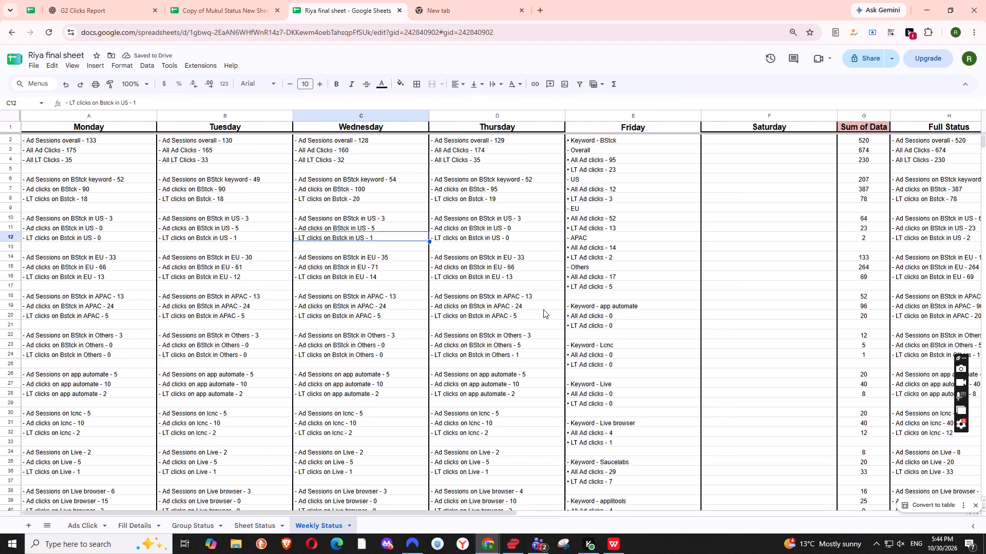
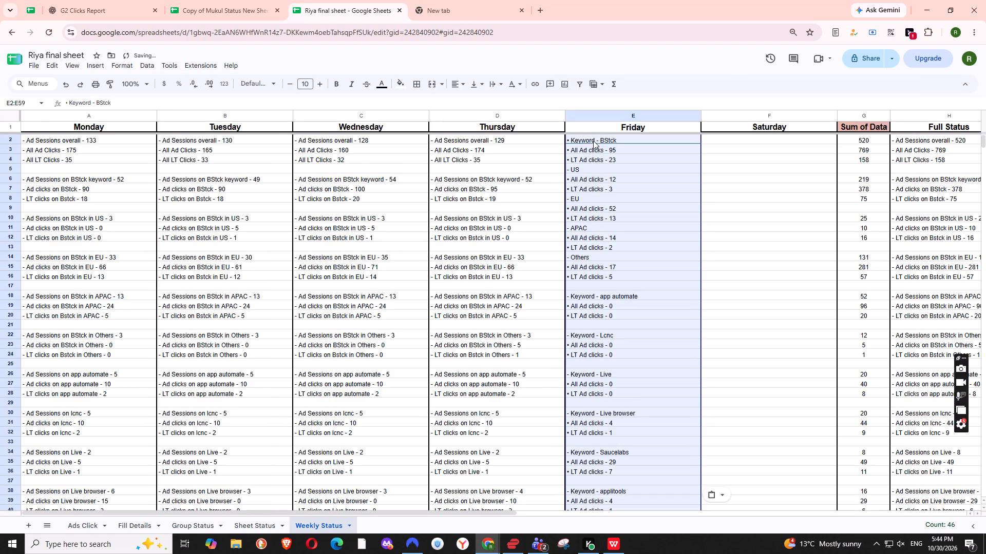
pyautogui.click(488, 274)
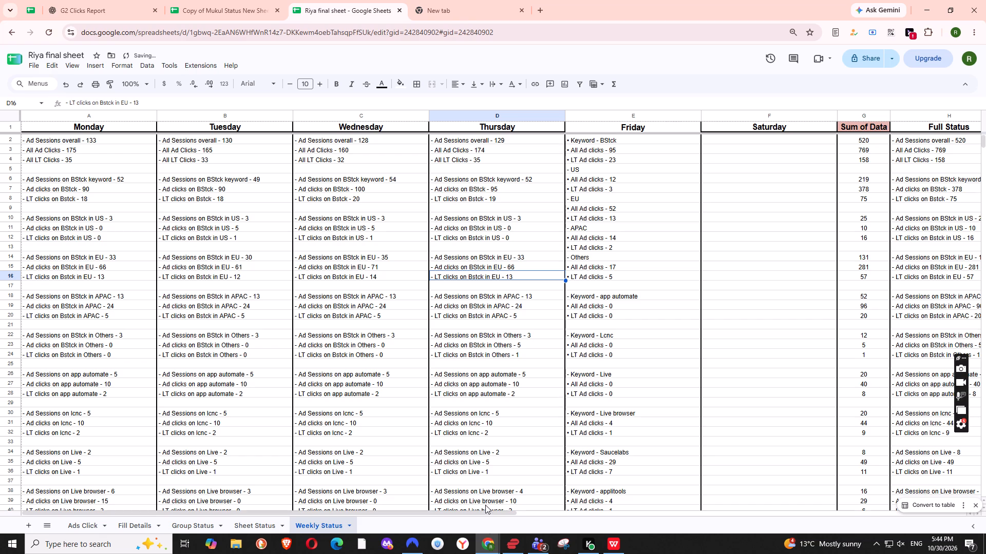
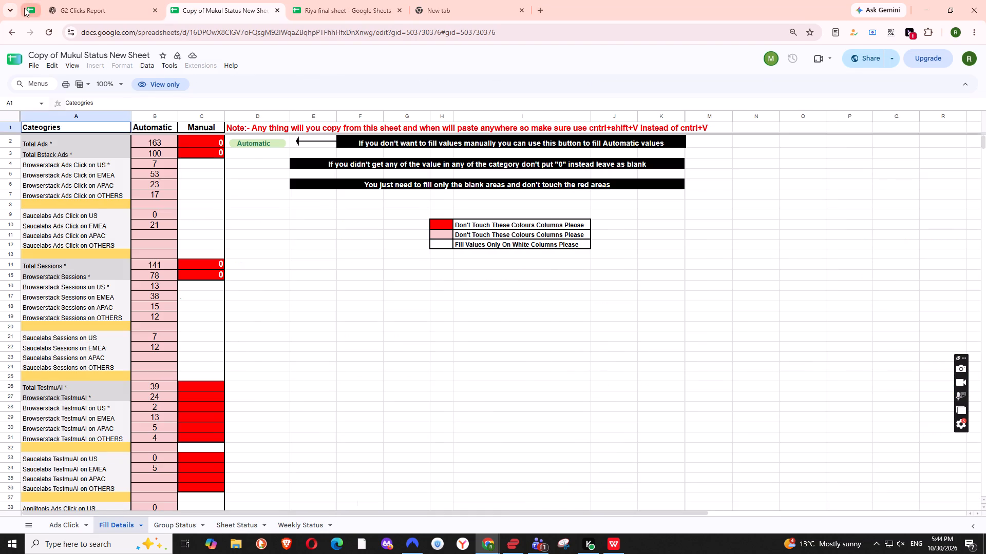
# In the Ads Clicked Tracker of the Riya Trial Task Sheet copy, select the heroku.com cell for 31-Oct-26.
pyautogui.click(267, 302)
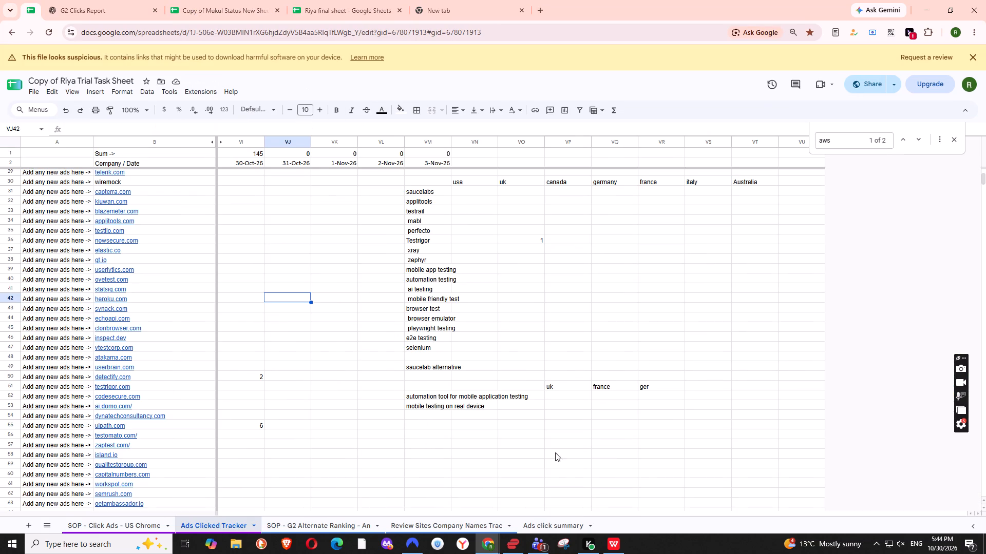
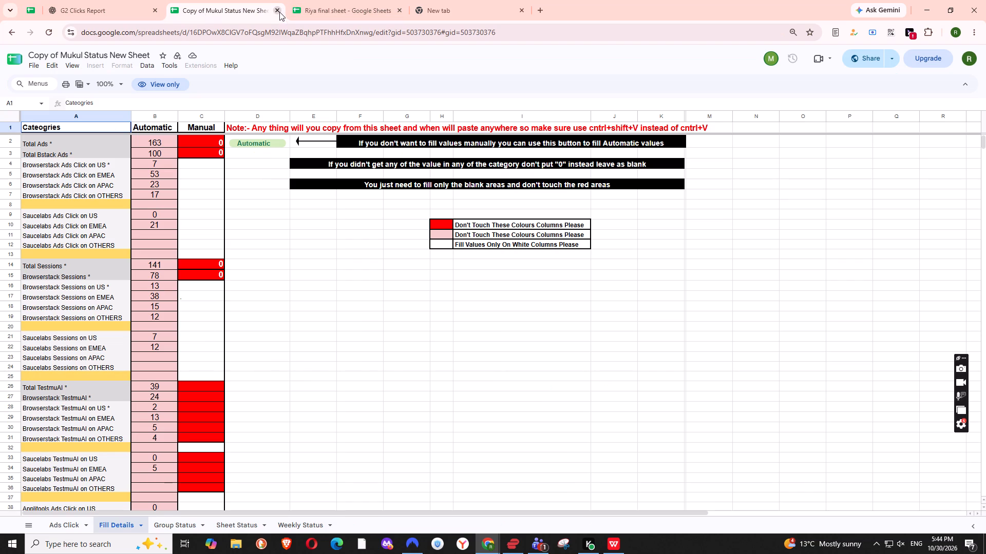
# Close the Copy of Mukul Status New Sheet spreadsheet.
pyautogui.click(278, 11)
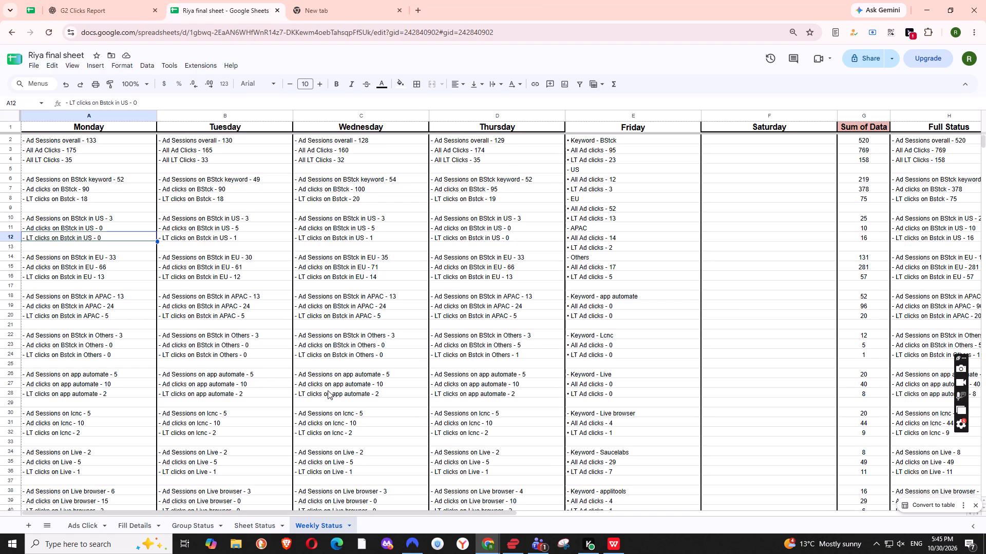
# In the Sheet Status sheet of Riya final sheet, copy the Counts column from the Ad Sessions row down to the last row.
pyautogui.click(253, 523)
pyautogui.click(320, 525)
pyautogui.click(263, 523)
pyautogui.scroll(3, 192, 154)
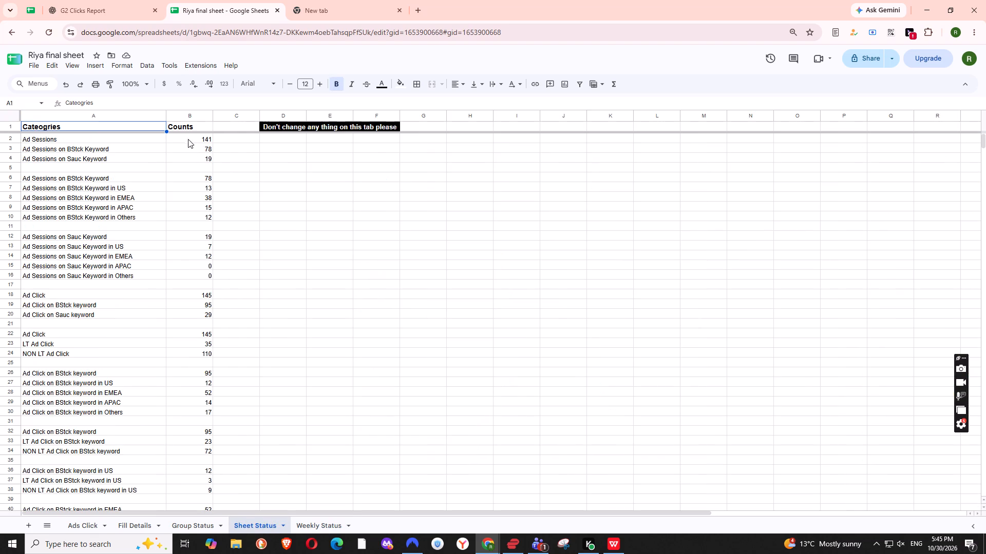
pyautogui.click(188, 137)
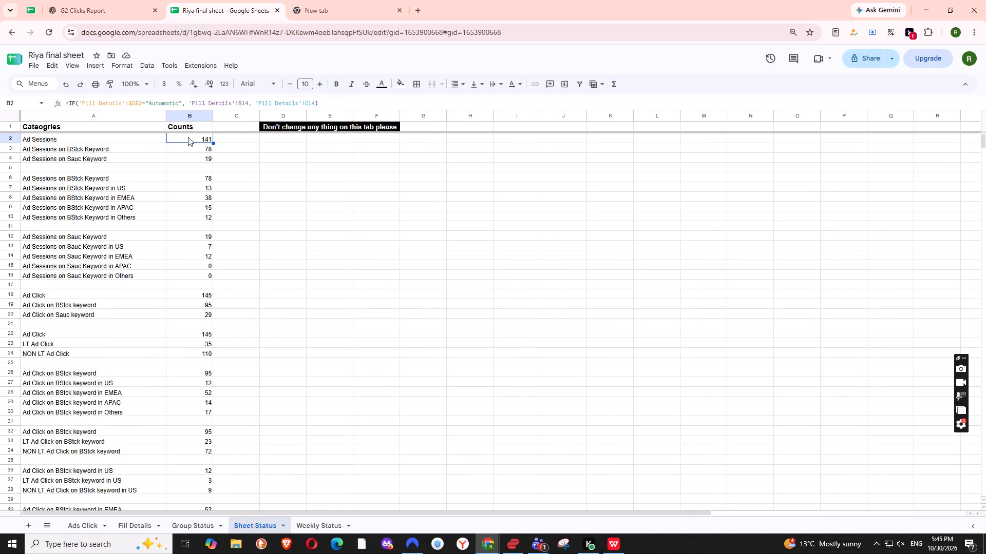
pyautogui.hotkey('ctrl', 'shift', 'Down')
pyautogui.hotkey('ctrl', 'shift', 'Down')
pyautogui.hotkey('ctrl', 'shift', 'Down')
pyautogui.hotkey('ctrl', 'shift', 'Down')
pyautogui.hotkey('ctrl', 'shift', 'Down')
pyautogui.hotkey('ctrl', 'shift', 'Down')
pyautogui.hotkey('ctrl', 'shift', 'Down')
pyautogui.hotkey('ctrl', 'shift', 'Down')
pyautogui.hotkey('ctrl', 'shift', 'Down')
pyautogui.hotkey('ctrl', 'shift', 'Down')
pyautogui.hotkey('ctrl', 'shift', 'Down')
pyautogui.hotkey('ctrl', 'shift', 'Down')
pyautogui.hotkey('ctrl', 'shift', 'Down')
pyautogui.hotkey('ctrl', 'shift', 'Down')
pyautogui.hotkey('ctrl', 'shift', 'Down')
pyautogui.hotkey('ctrl', 'shift', 'Down')
pyautogui.hotkey('ctrl', 'shift', 'Down')
pyautogui.hotkey('ctrl', 'shift', 'Down')
pyautogui.hotkey('ctrl', 'shift', 'Down')
pyautogui.hotkey('ctrl', 'shift', 'Down')
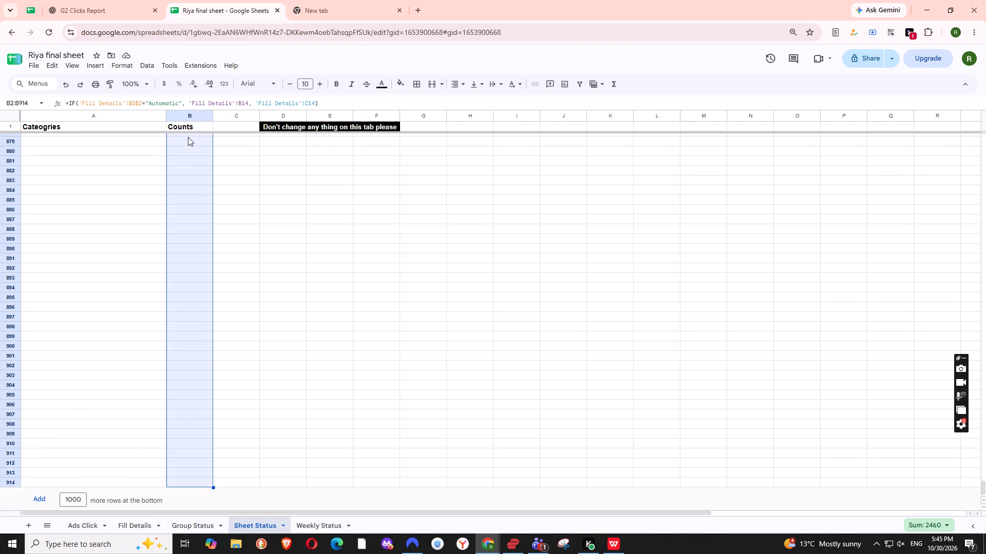
pyautogui.hotkey('ctrl', 'c')
pyautogui.hotkey('ctrl', 'c')
pyautogui.hotkey('ctrl', 'c')
pyautogui.hotkey('ctrl', 'c')
# Open the bookmarked Riya Task Sheet in the new browser tab.
pyautogui.keyDown('ctrl'); pyautogui.click(317, 8); pyautogui.keyUp('ctrl')
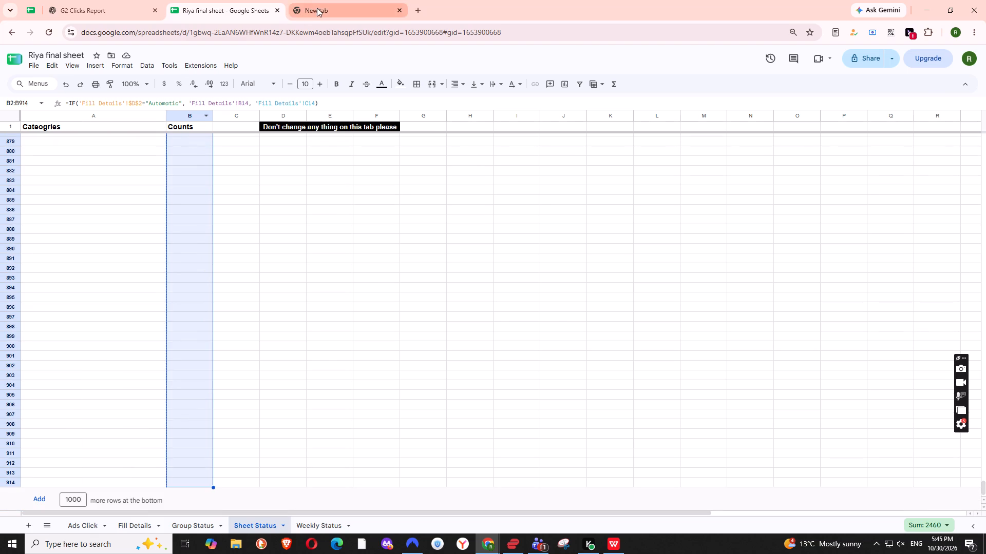
pyautogui.click(936, 52)
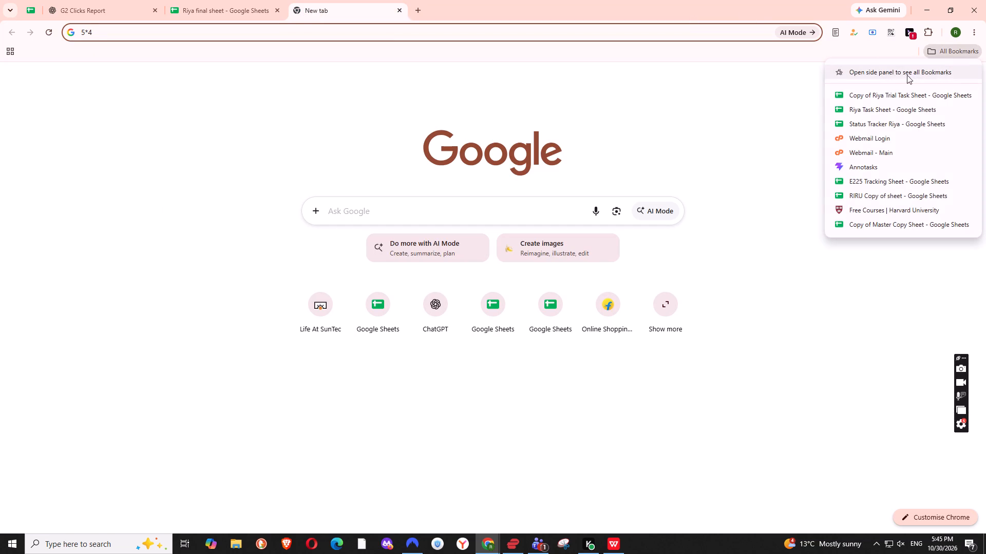
pyautogui.click(873, 111)
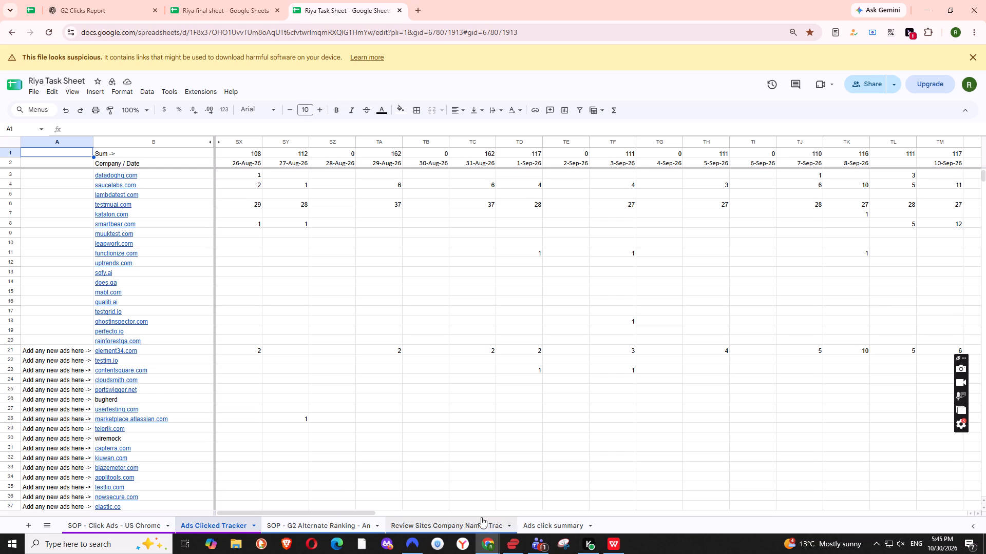
# In the Ads click summary sheet, paste the copied counts as values into the 30 October 2026 column, starting at the Ad Sessions row.
pyautogui.click(523, 523)
pyautogui.click(415, 160)
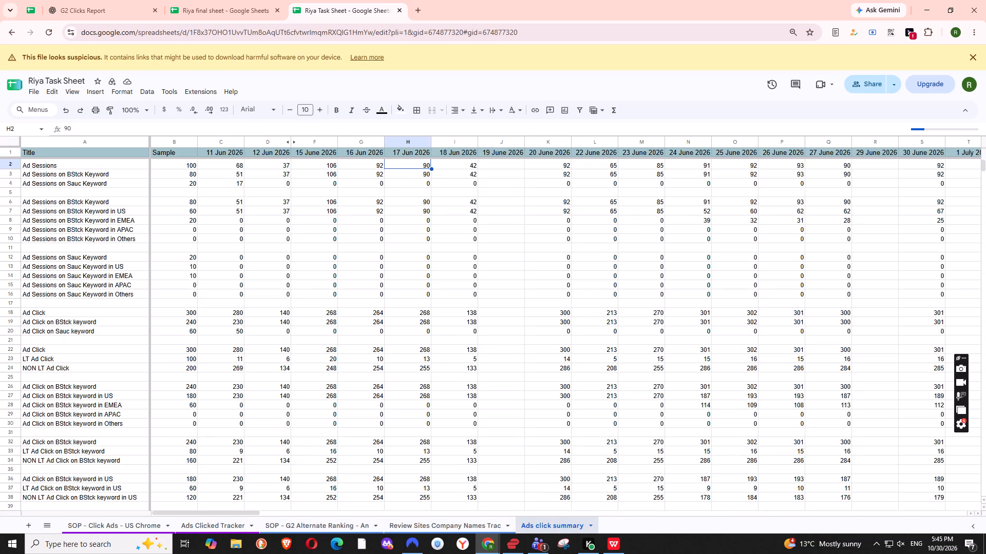
pyautogui.hotkey('ctrl', 'Right')
pyautogui.hotkey('ctrl', 'Right')
pyautogui.hotkey('ctrl', 'Right')
pyautogui.hotkey('ctrl', 'Right')
pyautogui.hotkey('ctrl', 'Right')
pyautogui.hotkey('ctrl', 'Right')
pyautogui.hotkey('ctrl', 'Right')
pyautogui.hotkey('ctrl', 'Right')
pyautogui.hotkey('ctrl', 'Right')
pyautogui.hotkey('ctrl', 'Right')
pyautogui.hotkey('ctrl', 'Right')
pyautogui.hotkey('ctrl', 'Right')
pyautogui.hotkey('ctrl', 'Right')
pyautogui.hotkey('ctrl', 'Right')
pyautogui.hotkey('ctrl', 'Right')
pyautogui.hotkey('ctrl', 'Right')
pyautogui.hotkey('ctrl', 'Right')
pyautogui.hotkey('ctrl', 'Right')
pyautogui.hotkey('ctrl', 'Right')
pyautogui.hotkey('ctrl', 'Right')
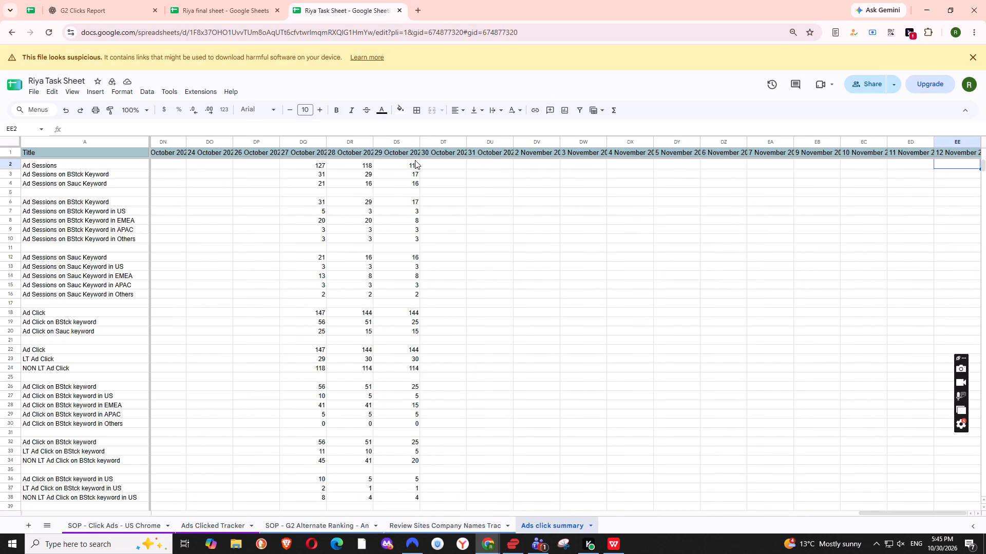
pyautogui.click(441, 162)
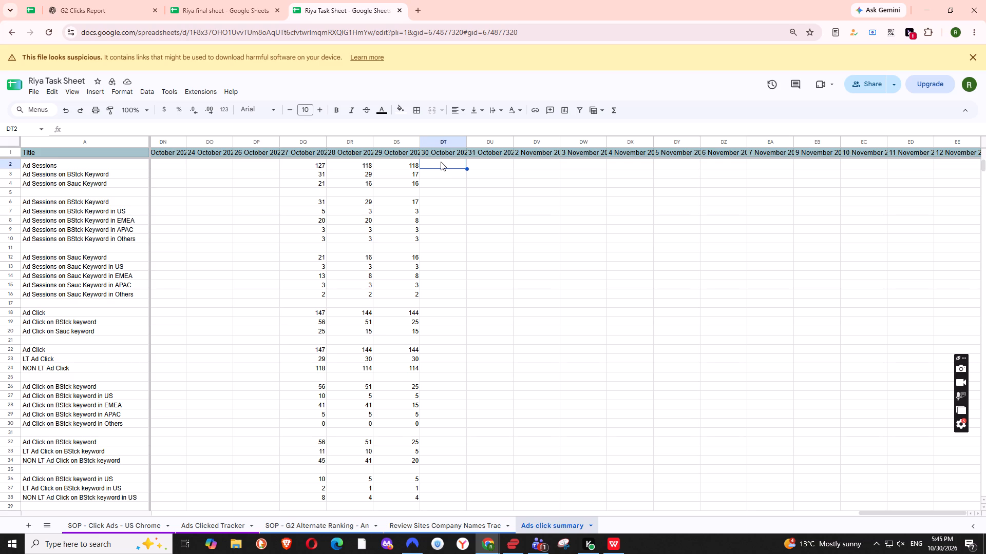
pyautogui.rightClick(441, 162)
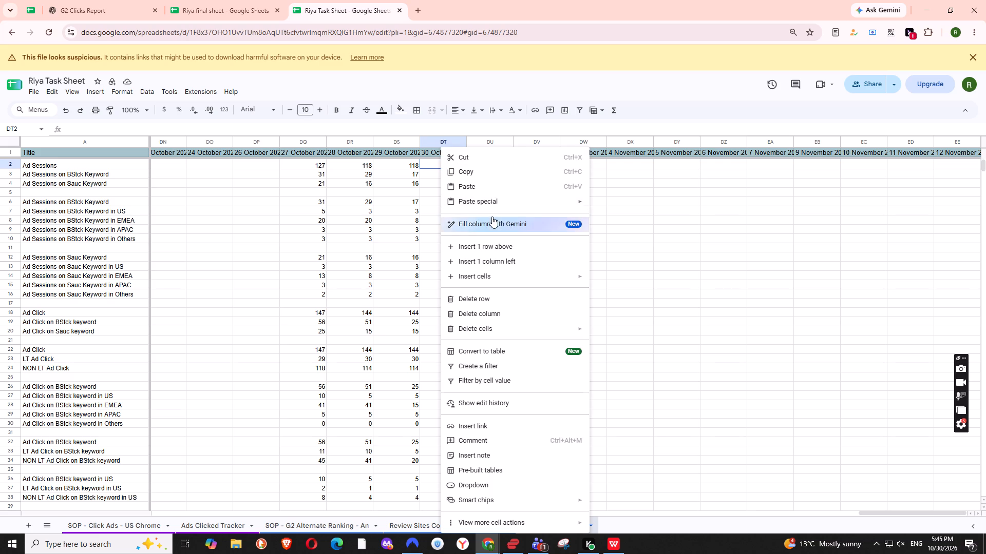
pyautogui.click(609, 206)
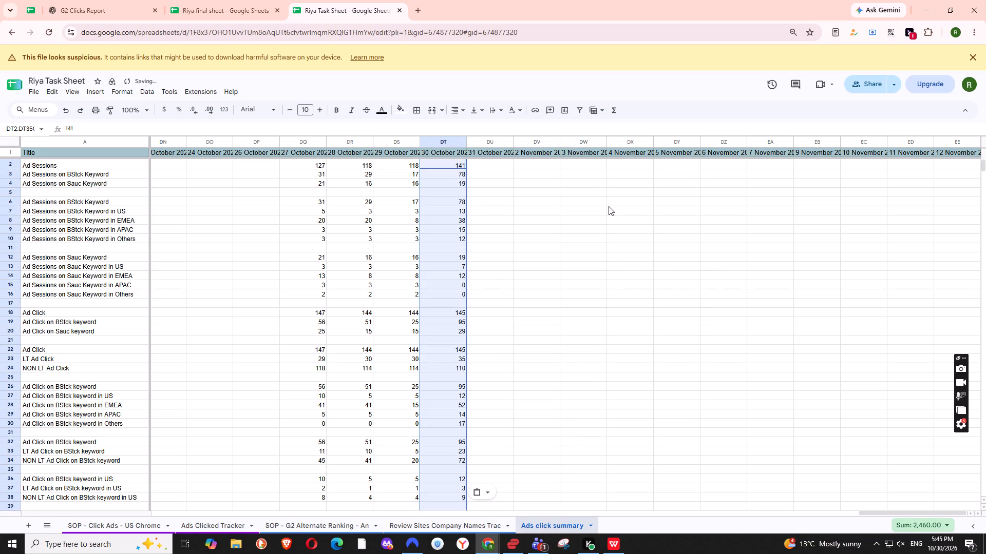
pyautogui.click(597, 240)
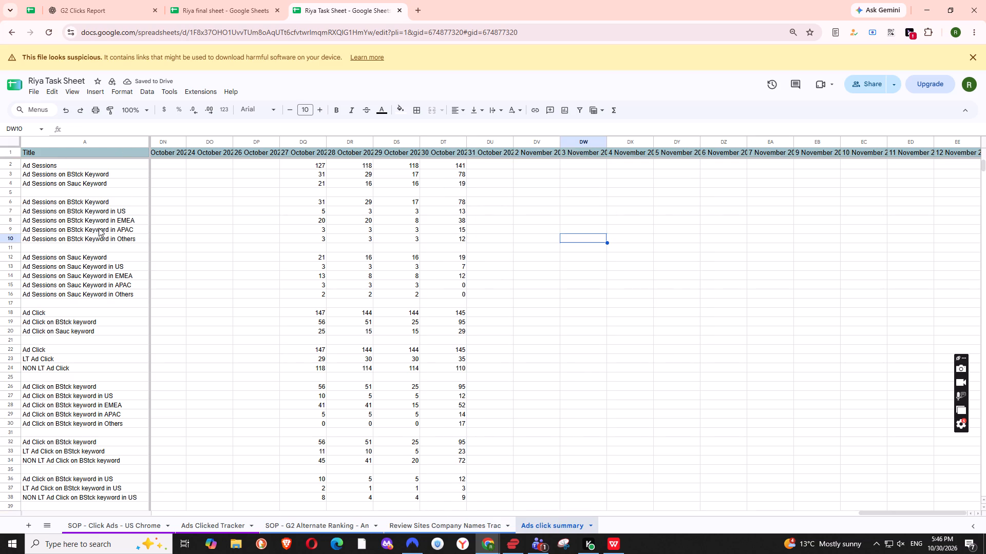
# In Copy of Riya Trial Task Sheet, copy the entire 30-Oct-26 column of the Ads Clicked Tracker.
pyautogui.scroll(3, 99, 228)
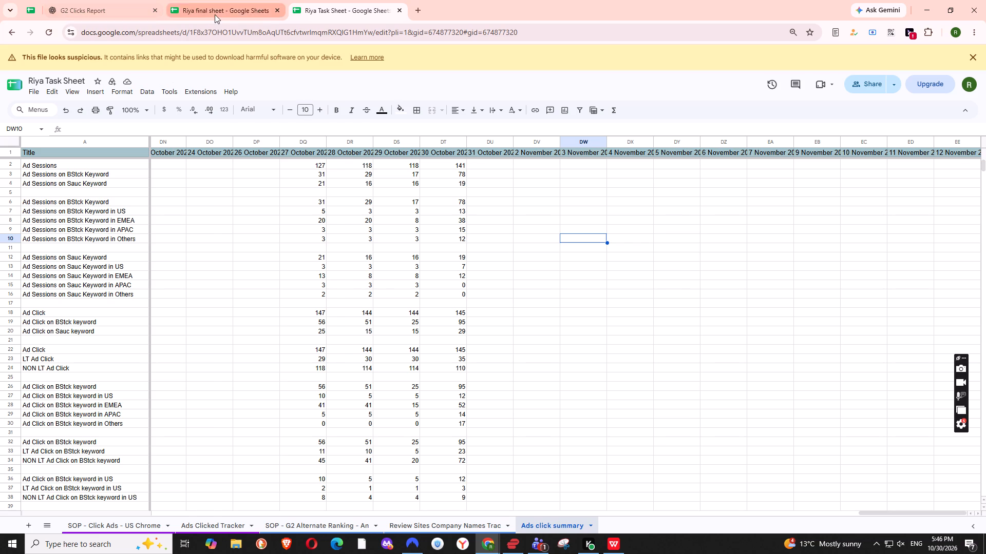
pyautogui.click(215, 14)
pyautogui.click(121, 10)
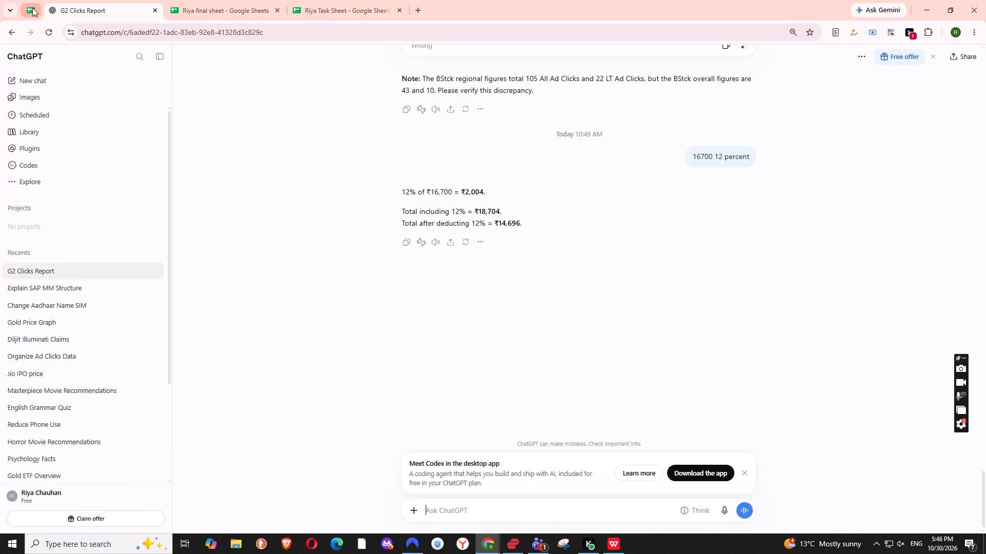
pyautogui.click(30, 10)
pyautogui.click(433, 358)
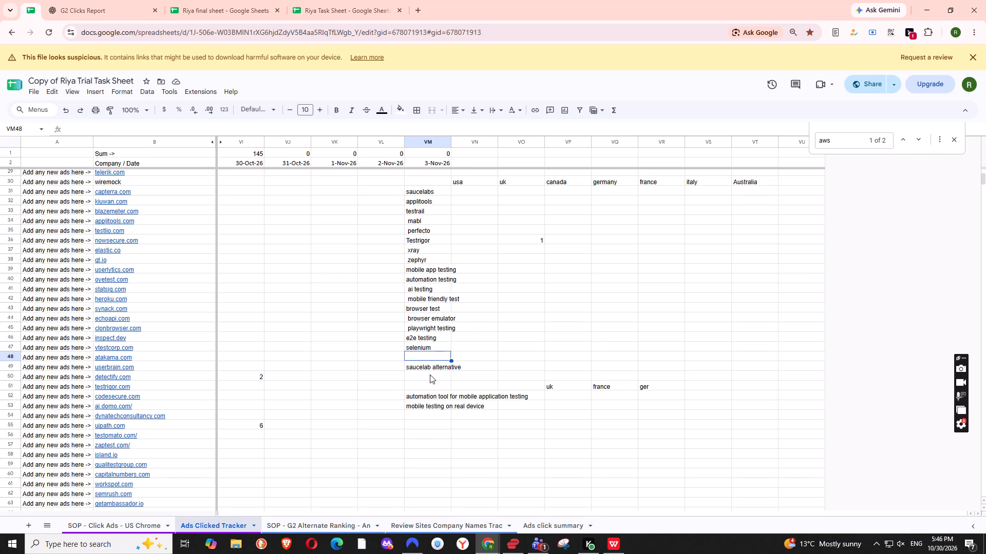
pyautogui.scroll(10, 430, 374)
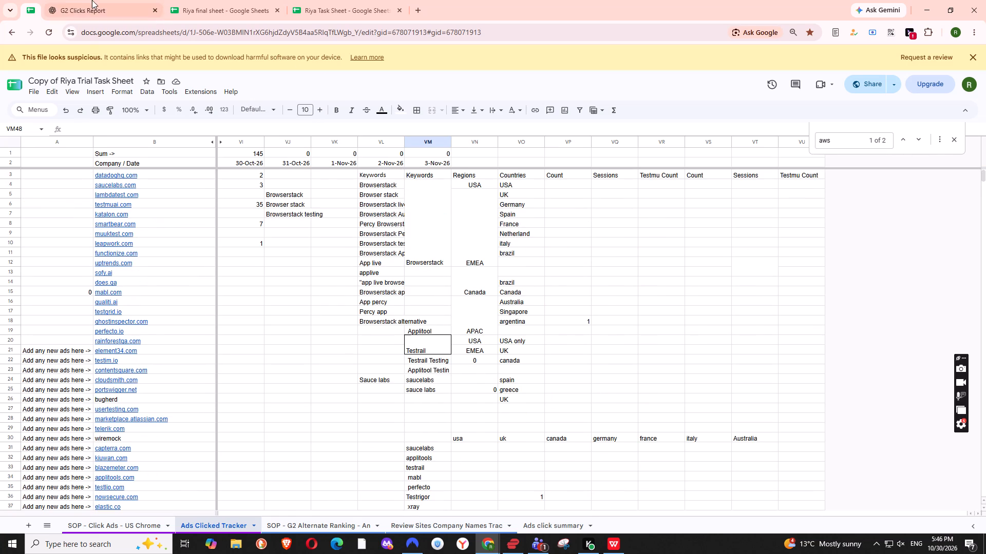
pyautogui.click(236, 137)
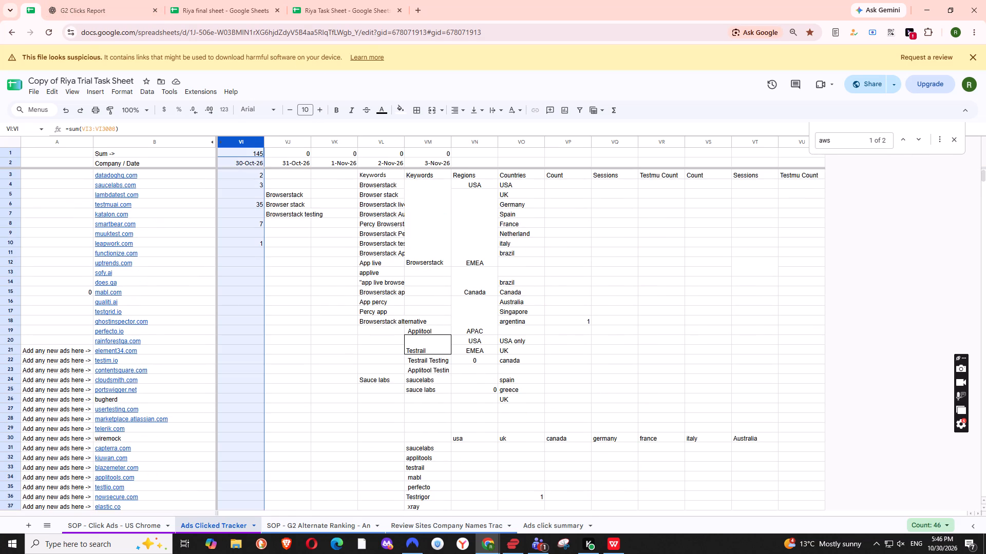
pyautogui.hotkey('ctrl', 'c')
pyautogui.hotkey('ctrl', 'c')
pyautogui.hotkey('ctrl', 'c')
pyautogui.hotkey('ctrl', 'c')
# In the Ads Clicked Tracker of Riya Task Sheet, select the datadoghq.com cell under 31-Oct-26.
pyautogui.click(336, 8)
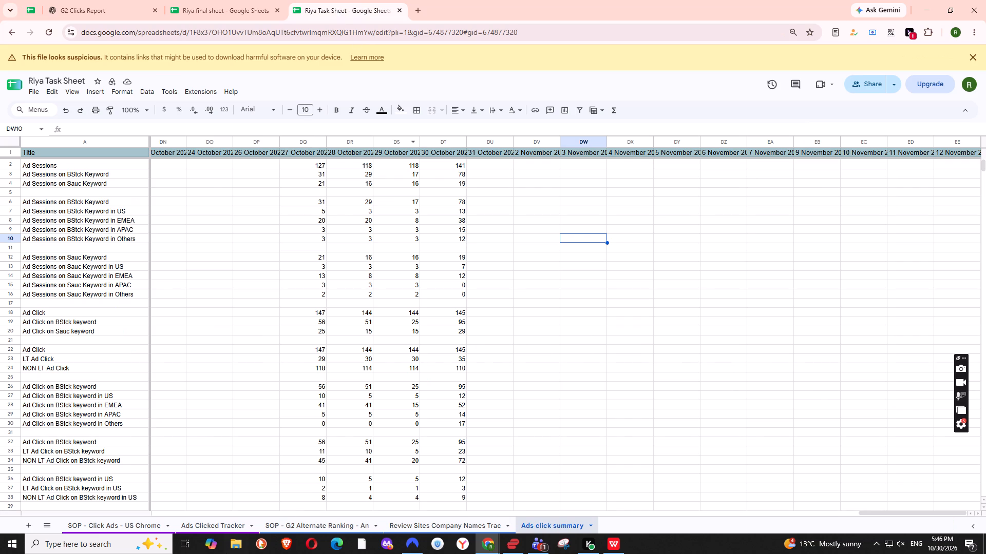
pyautogui.click(201, 522)
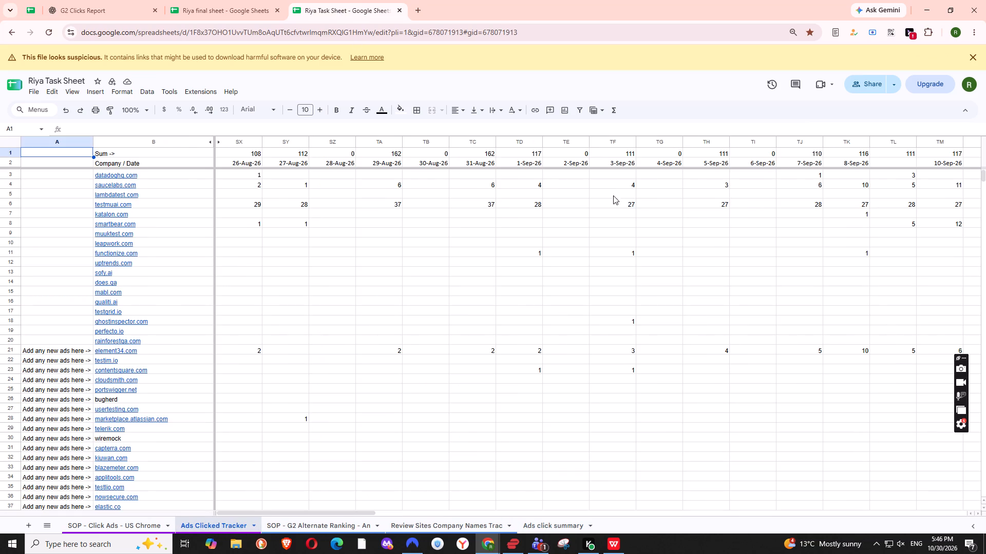
pyautogui.click(579, 173)
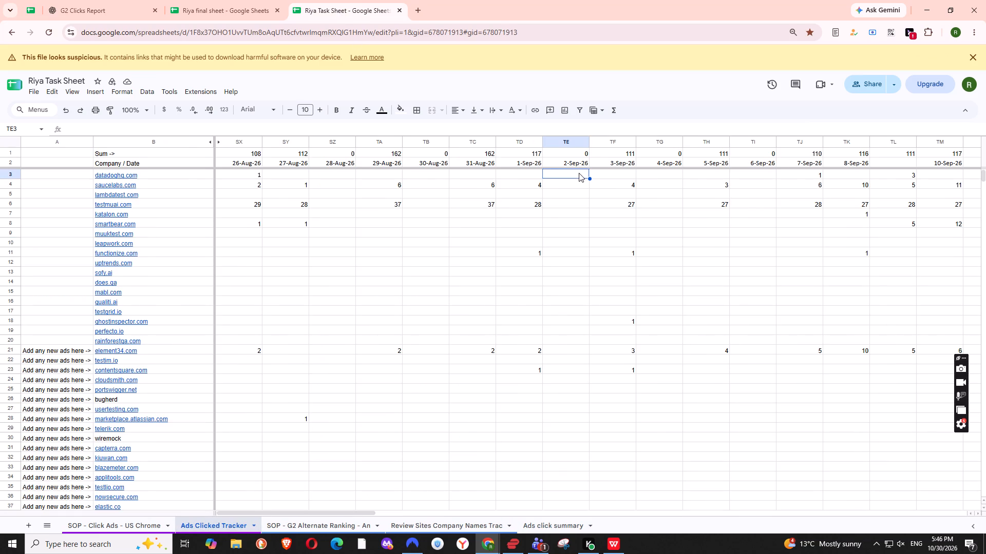
pyautogui.hotkey('ctrl', 'Right')
pyautogui.hotkey('ctrl', 'Right')
pyautogui.hotkey('ctrl', 'Right')
pyautogui.hotkey('ctrl', 'Right')
pyautogui.hotkey('ctrl', 'Right')
pyautogui.hotkey('ctrl', 'Right')
pyautogui.hotkey('ctrl', 'Right')
pyautogui.hotkey('ctrl', 'Right')
pyautogui.hotkey('ctrl', 'Right')
pyautogui.hotkey('ctrl', 'Right')
pyautogui.hotkey('ctrl', 'Right')
pyautogui.hotkey('ctrl', 'Right')
pyautogui.hotkey('ctrl', 'Right')
pyautogui.hotkey('ctrl', 'Right')
pyautogui.hotkey('ctrl', 'Right')
pyautogui.hotkey('ctrl', 'Right')
pyautogui.hotkey('ctrl', 'Right')
pyautogui.hotkey('ctrl', 'Right')
pyautogui.hotkey('ctrl', 'Right')
pyautogui.hotkey('ctrl', 'Right')
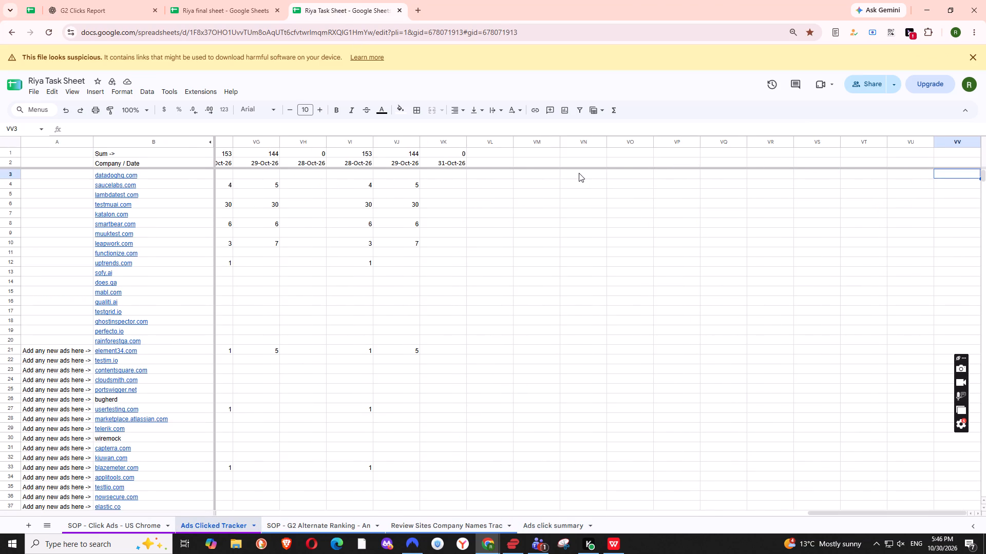
pyautogui.click(437, 172)
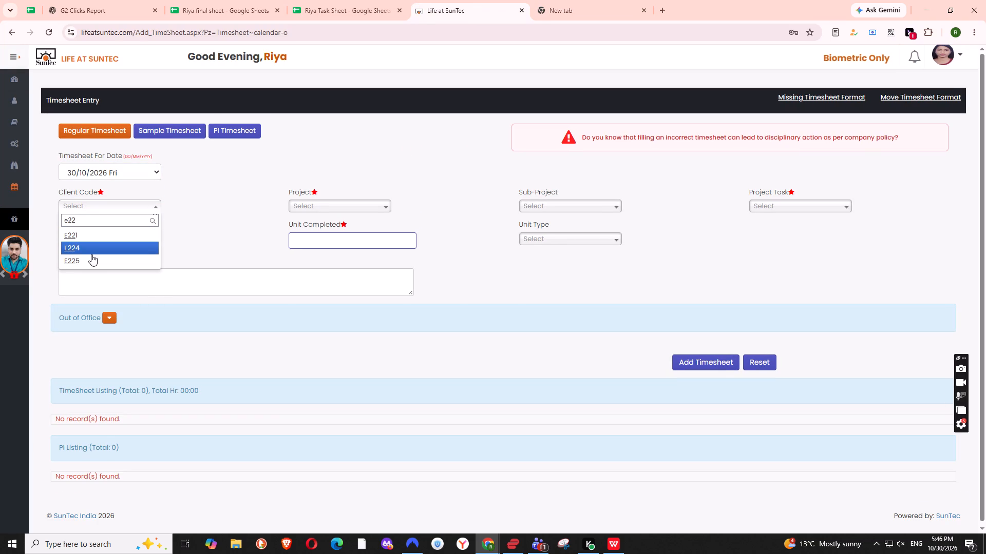
# Fill the 30/10/2026 timesheet entry with client code E225, 8 hours 00 minutes, project E225-NM030 and project task Google Ads Click.
pyautogui.click(86, 258)
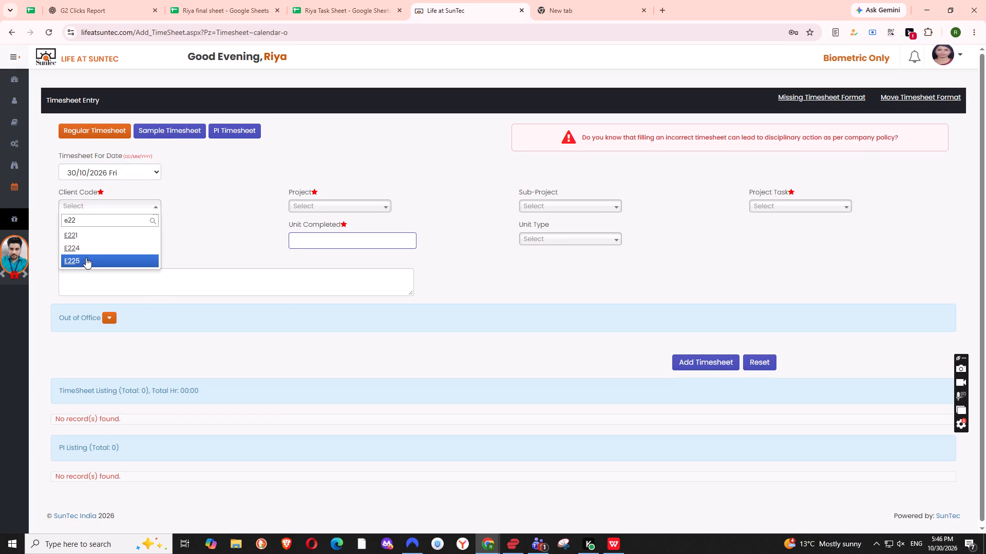
pyautogui.click(82, 242)
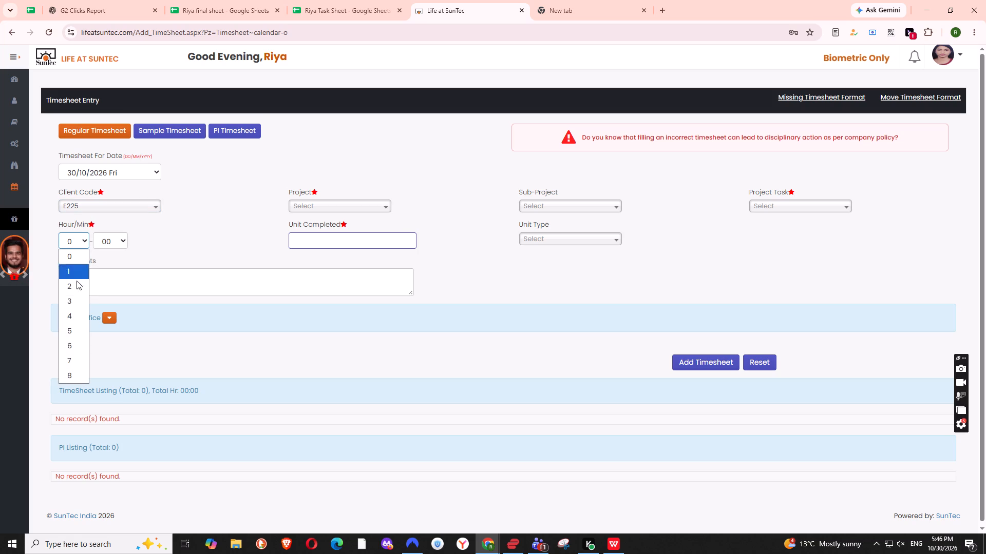
pyautogui.click(73, 372)
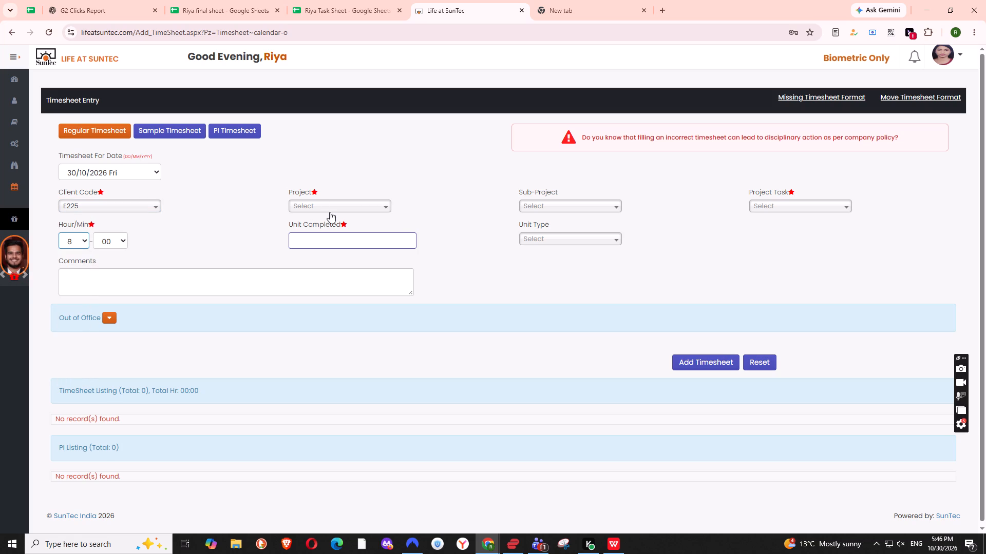
pyautogui.click(330, 212)
pyautogui.click(326, 244)
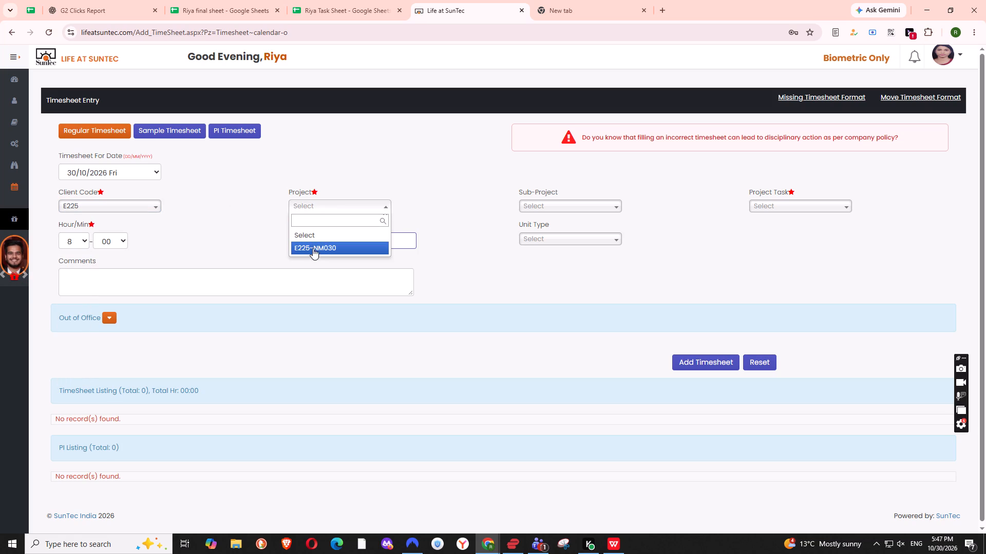
pyautogui.click(581, 208)
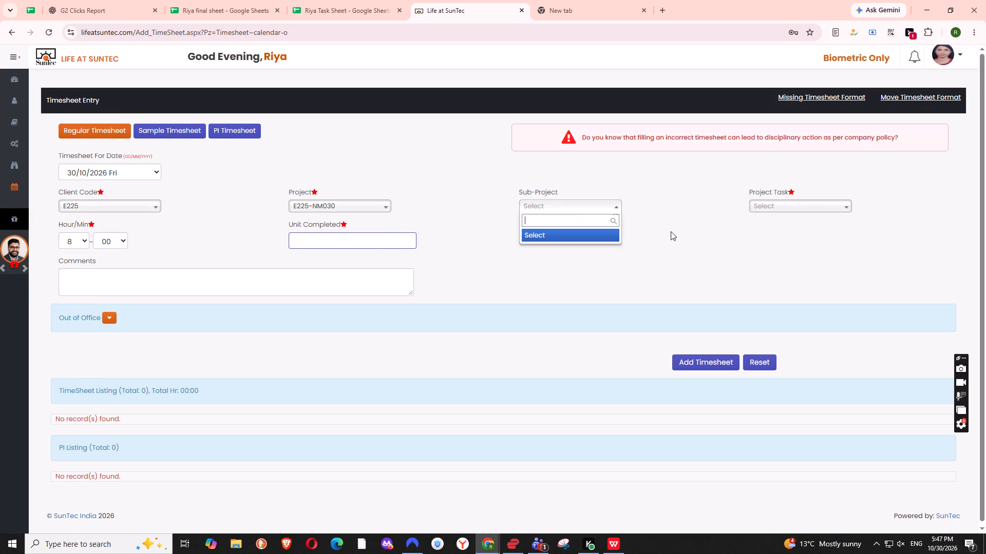
pyautogui.click(805, 202)
pyautogui.press('a')
pyautogui.press('d')
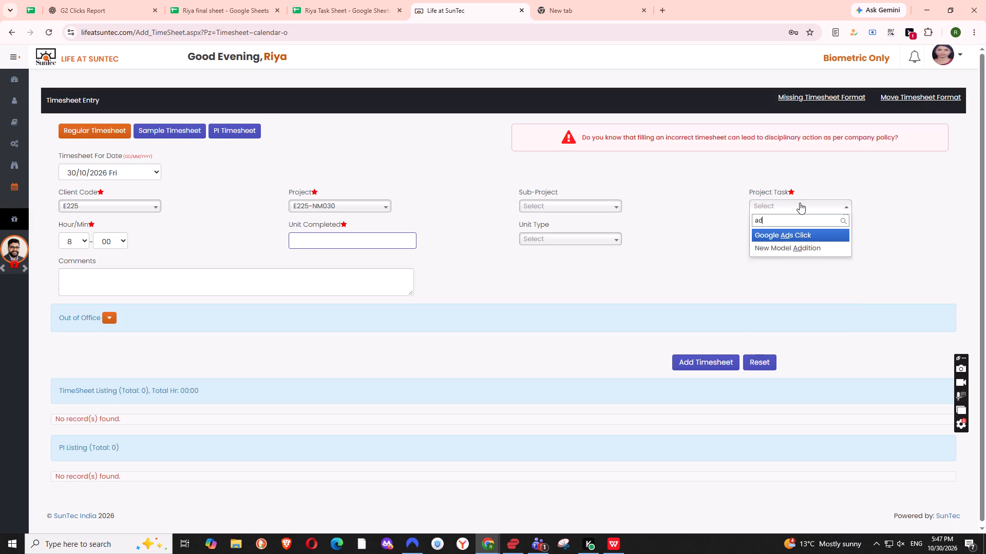
pyautogui.press('s')
pyautogui.click(786, 233)
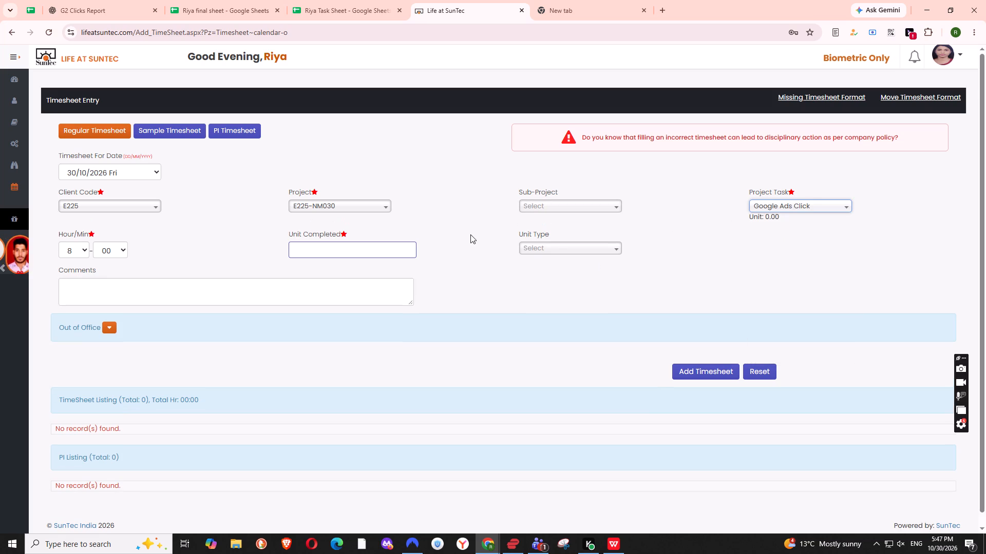
# Calculate 145+12 with a Google search for the timesheet's Unit Completed field, and return to the Life at SunTec timesheet.
pyautogui.click(328, 253)
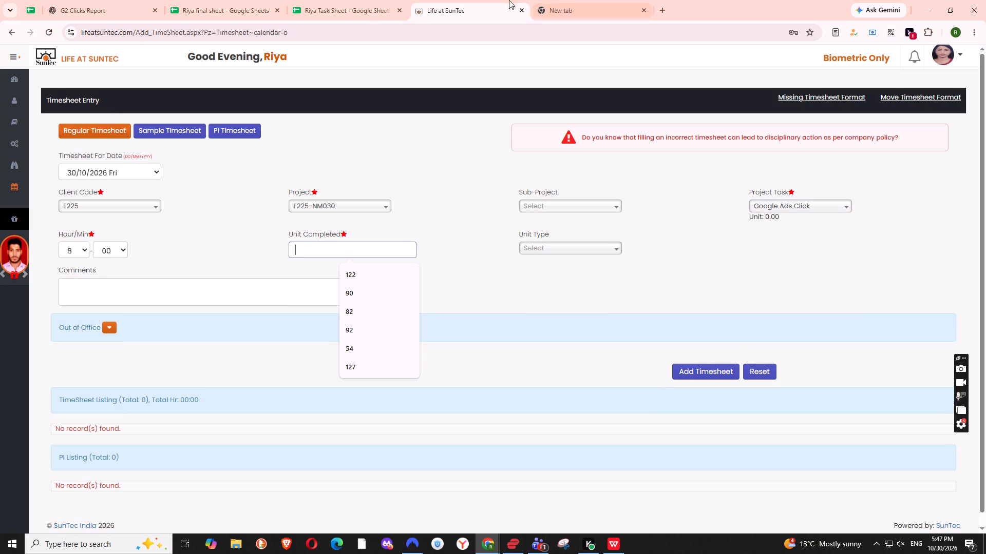
pyautogui.click(616, 7)
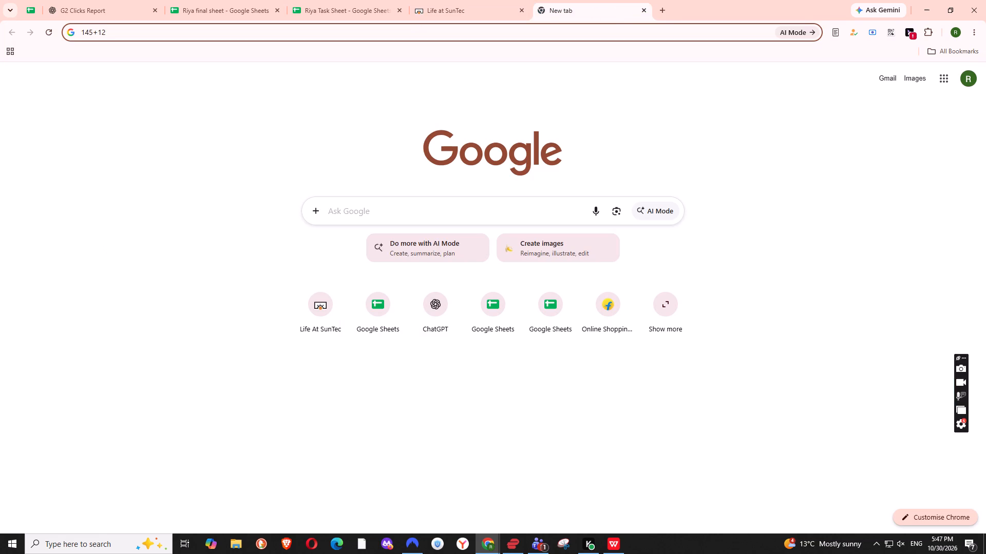
pyautogui.press('Return')
pyautogui.click(443, 9)
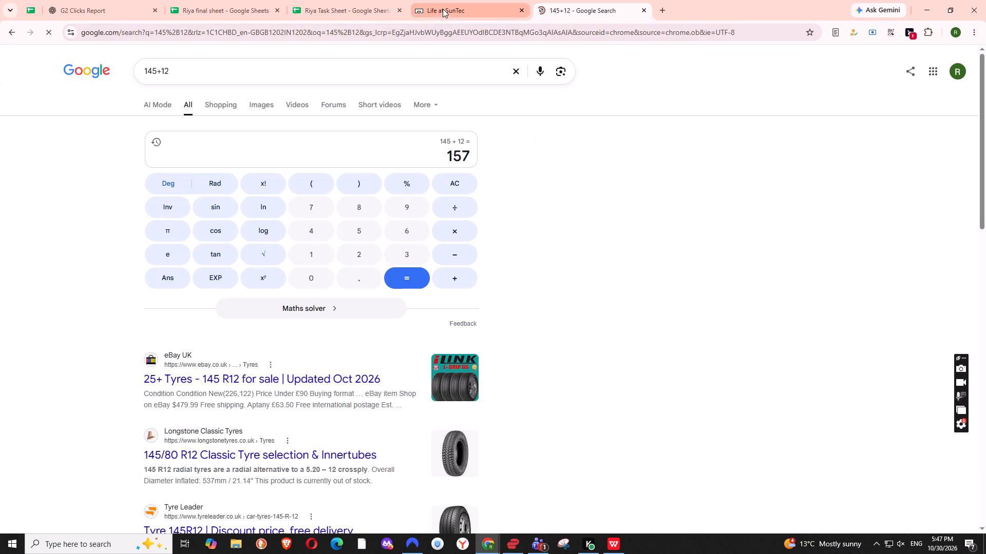
# Enter 157 units completed with the comment "ads 145 g2 12" and add the entry to the 30/10/2026 timesheet.
pyautogui.write('157')
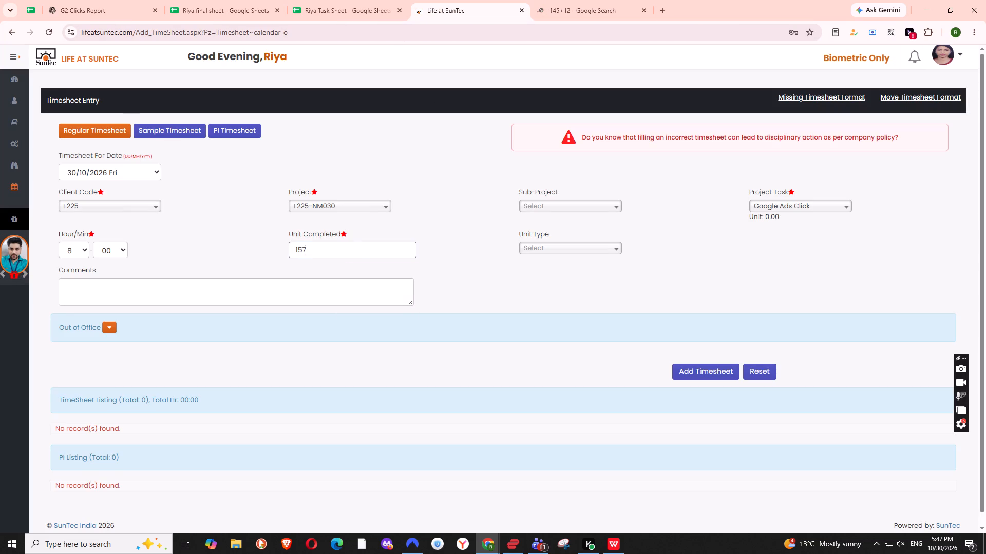
pyautogui.click(303, 294)
pyautogui.write('ads')
pyautogui.press('space')
pyautogui.write('145')
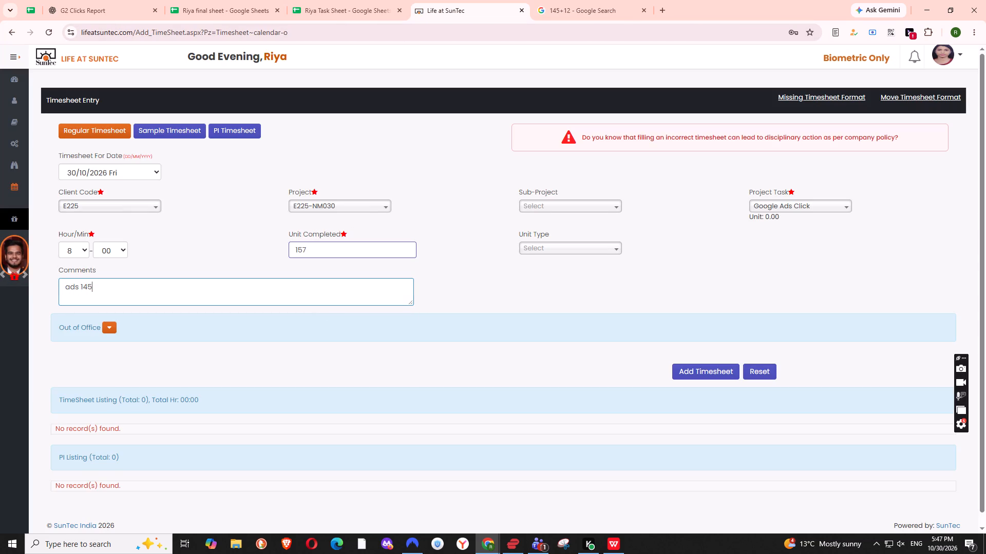
pyautogui.press('space')
pyautogui.write('g2')
pyautogui.press('space')
pyautogui.write('12')
pyautogui.click(696, 370)
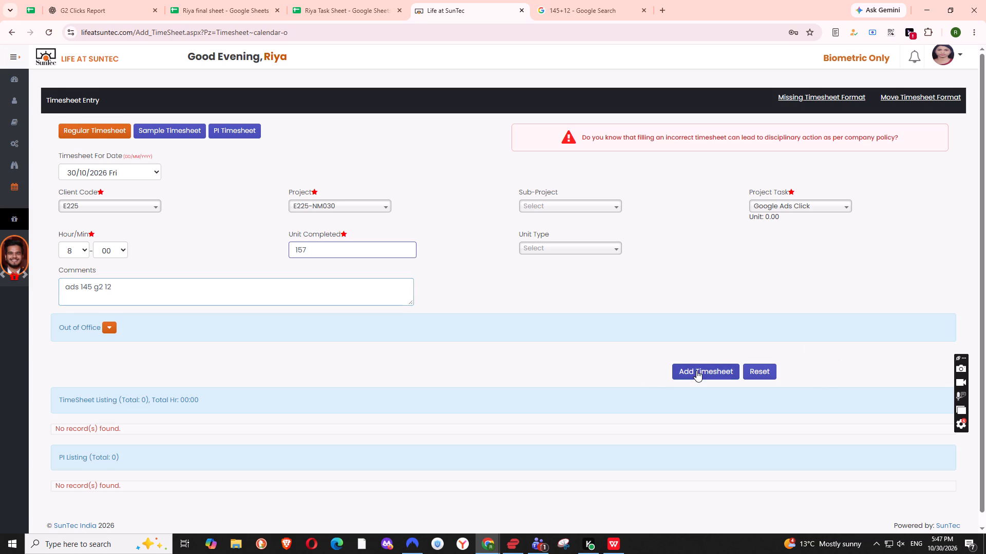
# Final-save the 30-Oct-2026 timesheet listing.
pyautogui.scroll(-6, 654, 349)
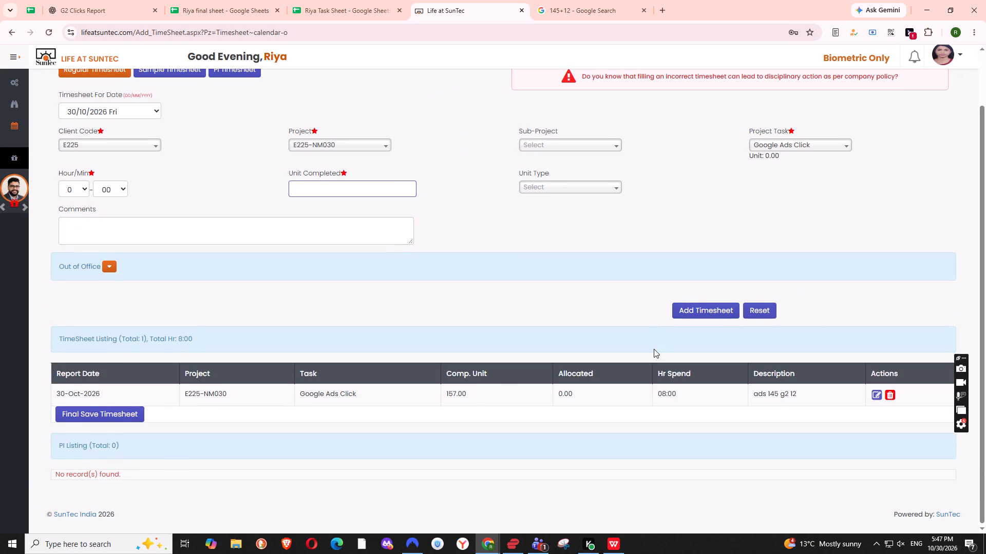
pyautogui.click(83, 411)
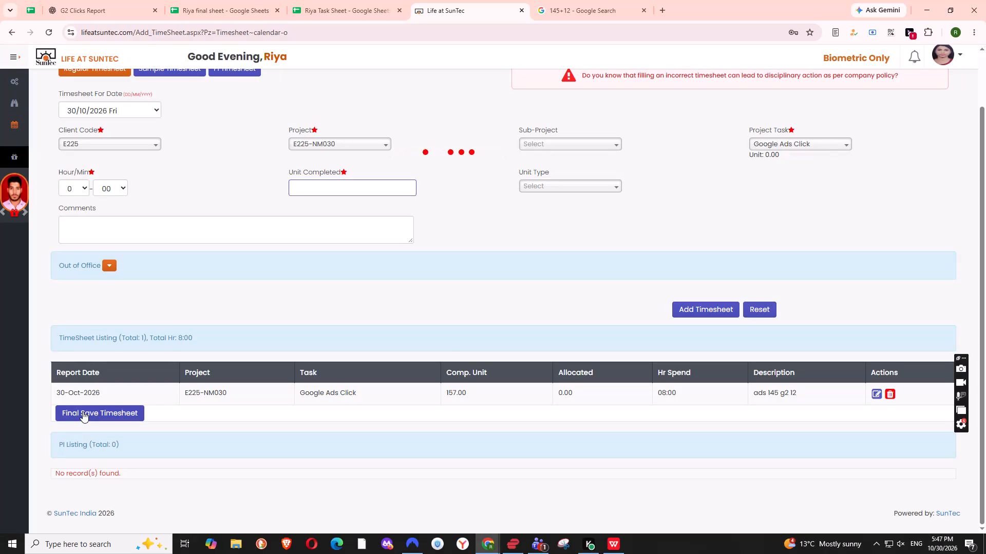
# Open the Monthly Attendance report to check the October 2026 attendance.
pyautogui.scroll(5, 67, 303)
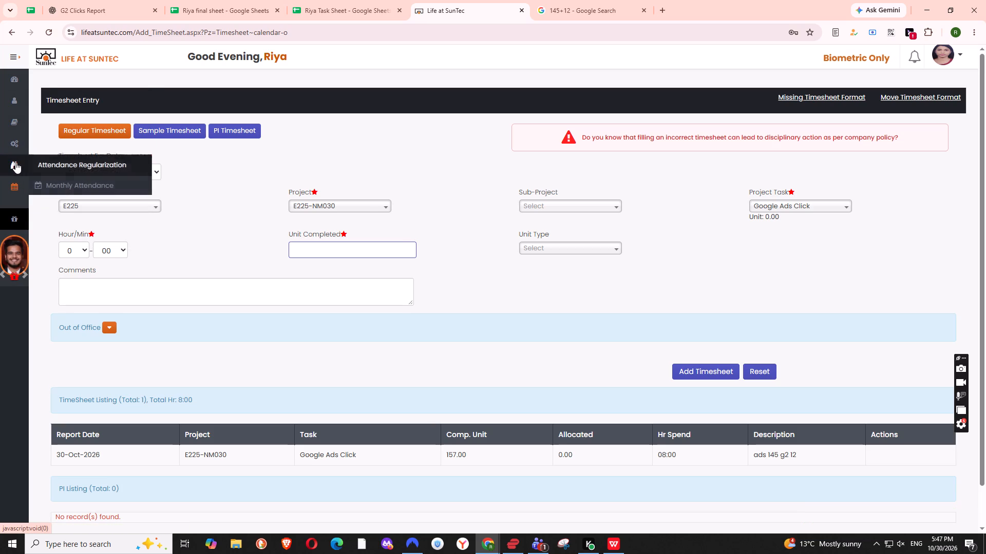
pyautogui.click(63, 186)
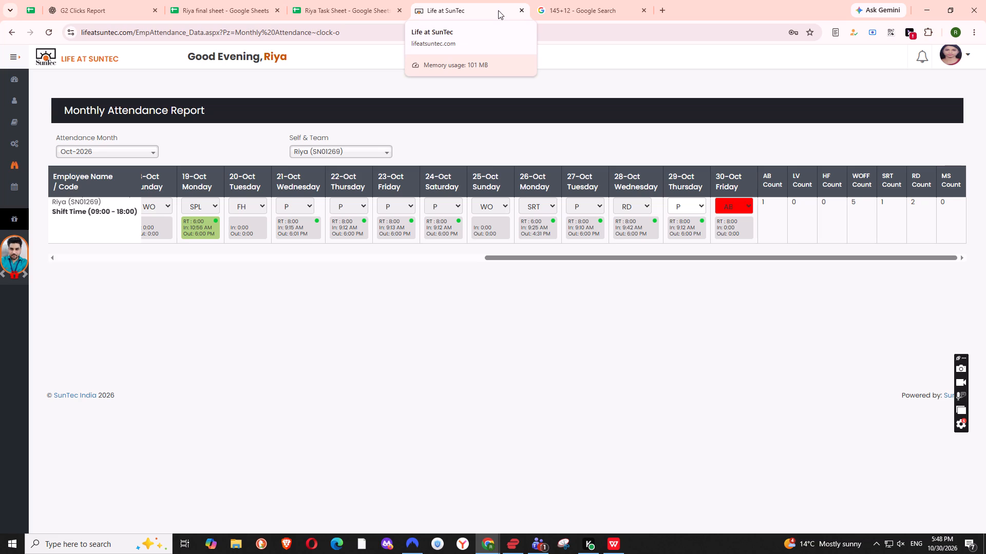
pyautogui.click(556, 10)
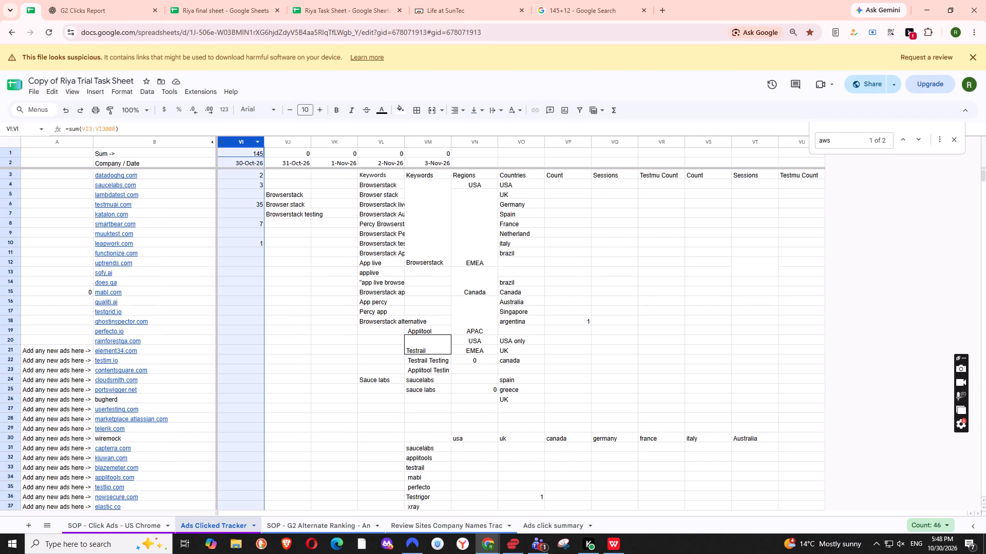
pyautogui.click(236, 142)
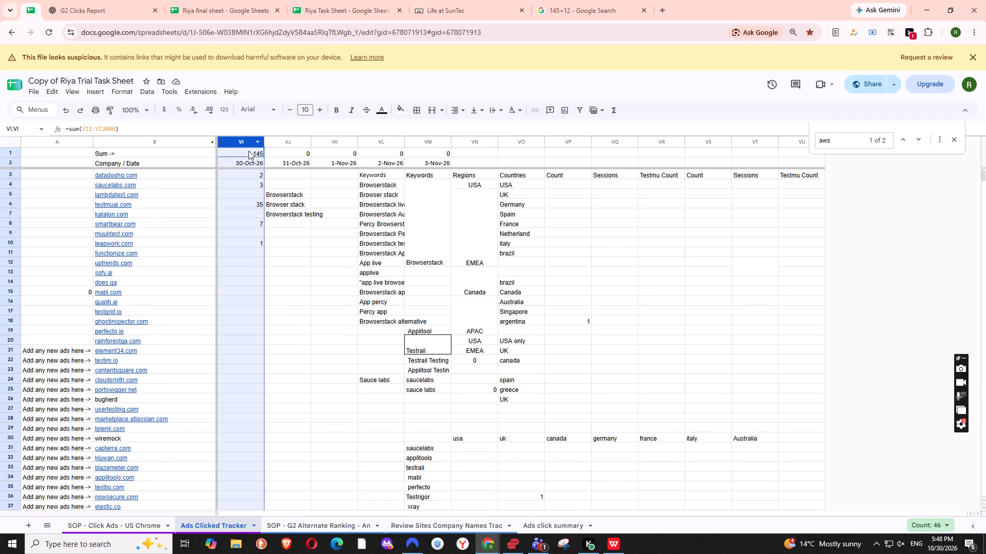
pyautogui.click(249, 151)
pyautogui.click(239, 140)
pyautogui.rightClick(239, 140)
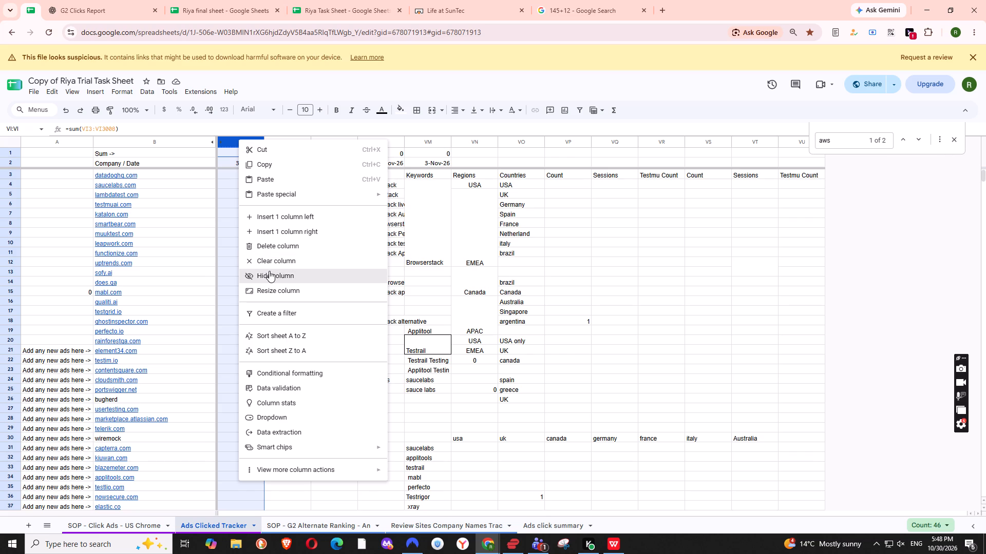
pyautogui.click(269, 271)
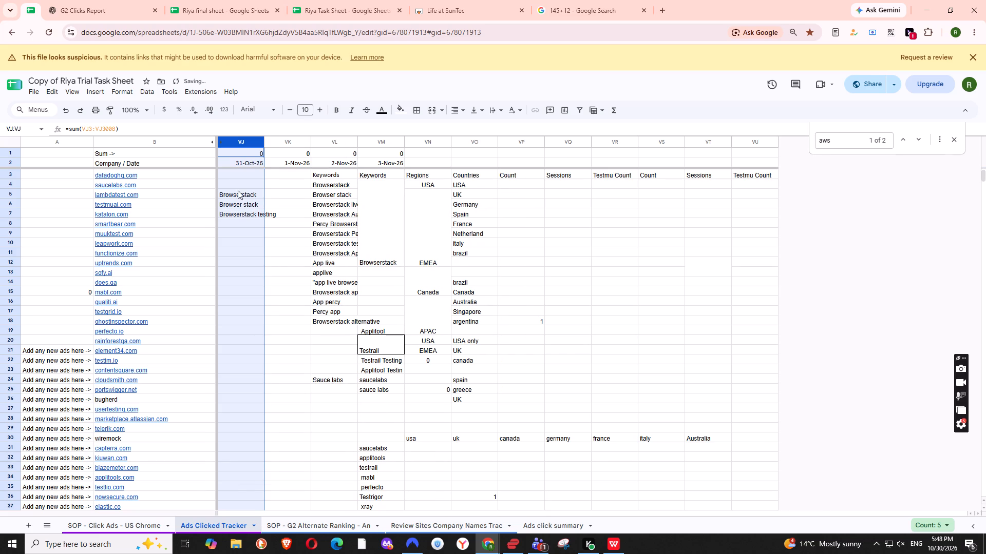
# Clear the Browserstack, Browser stack and Browserstack testing keywords from the 31-Oct-26 column.
pyautogui.moveTo(238, 190); pyautogui.dragTo(238, 217)
pyautogui.press('Delete')
pyautogui.click(251, 268)
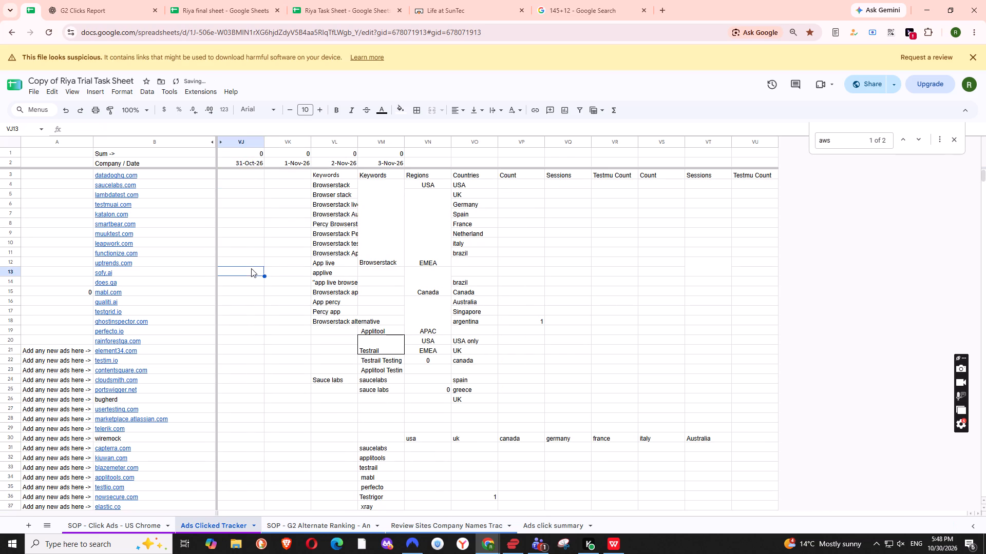
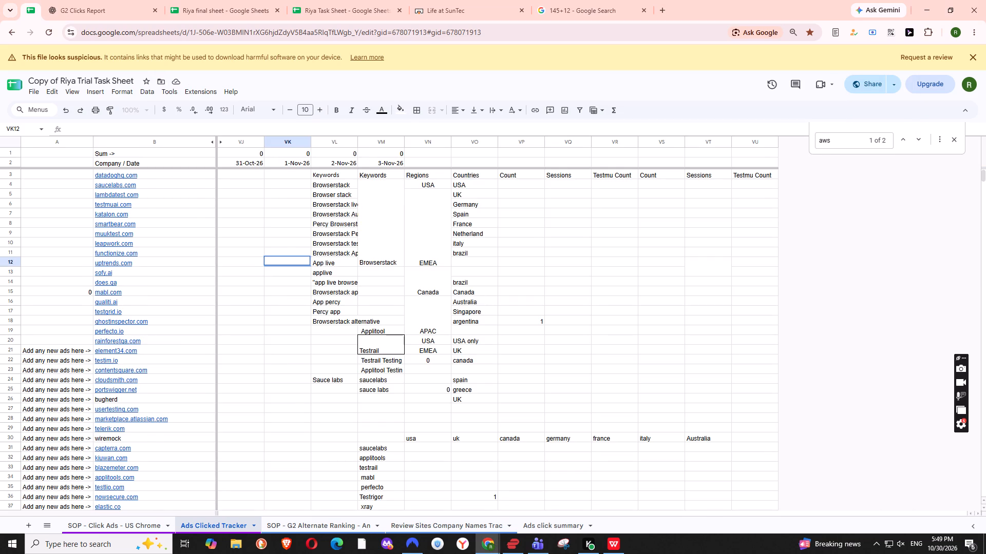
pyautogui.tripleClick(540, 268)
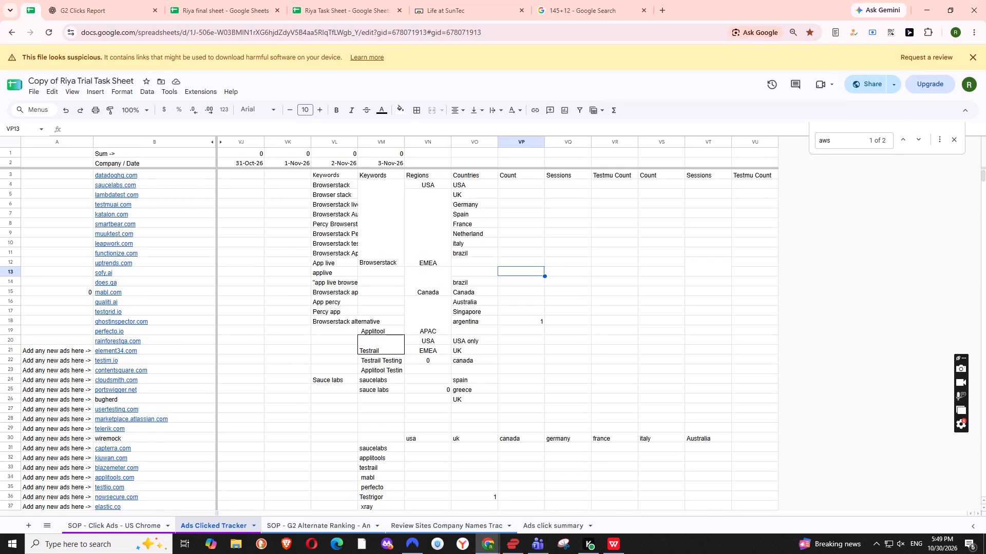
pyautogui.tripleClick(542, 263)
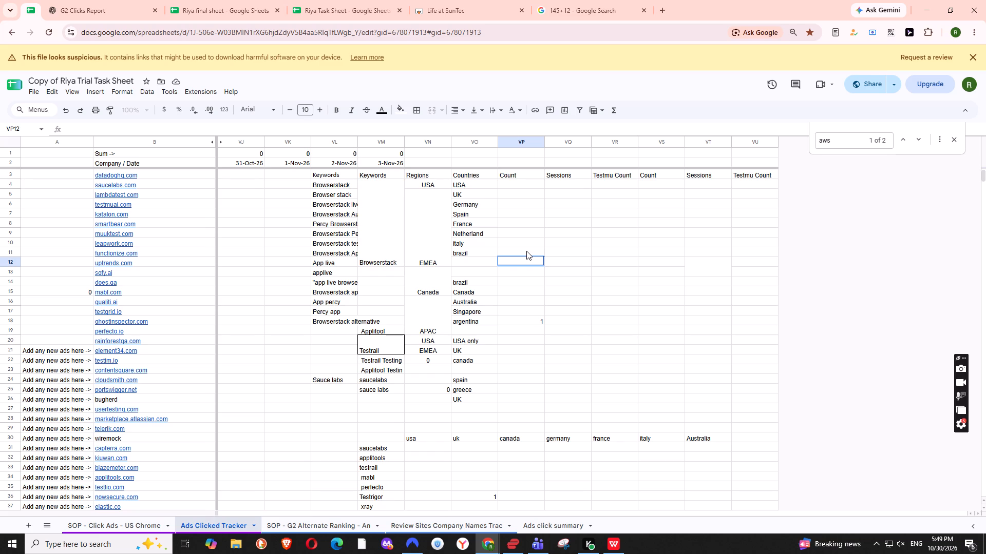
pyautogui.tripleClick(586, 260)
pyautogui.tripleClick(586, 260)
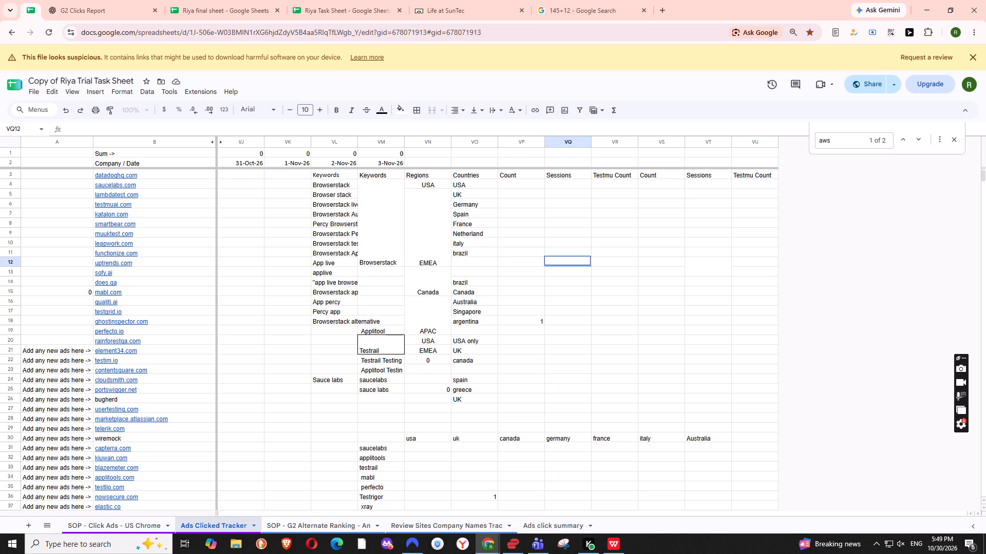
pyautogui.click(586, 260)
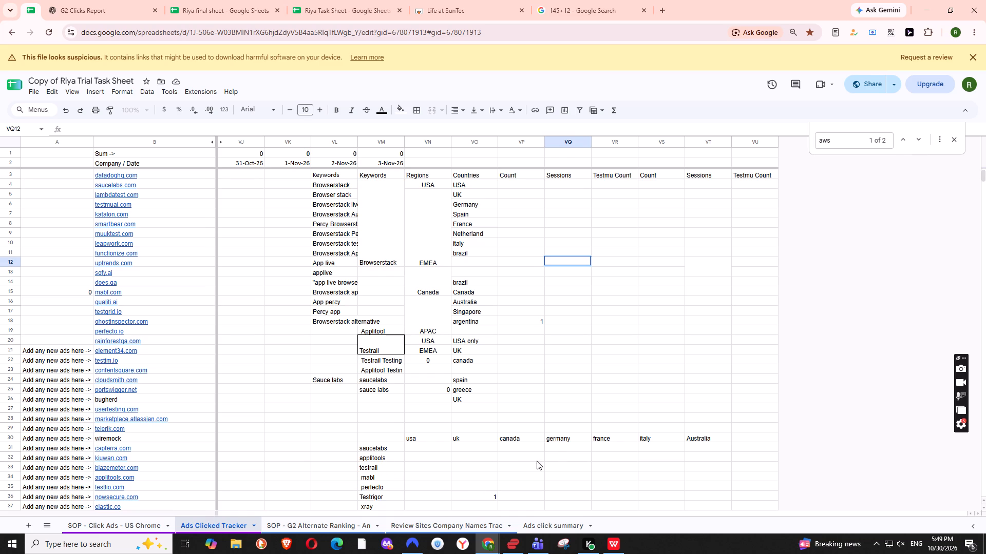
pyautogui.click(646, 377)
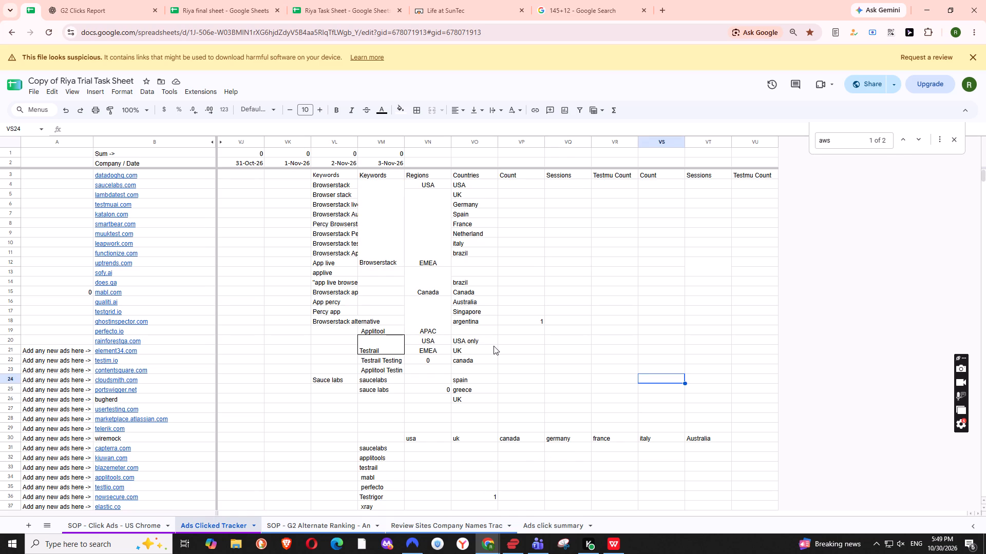
# Close the G2 Clicks Report, Riya final sheet, Riya Task Sheet, Life at SunTec and 145+12 search pages, keeping only the trial task sheet.
pyautogui.click(121, 0)
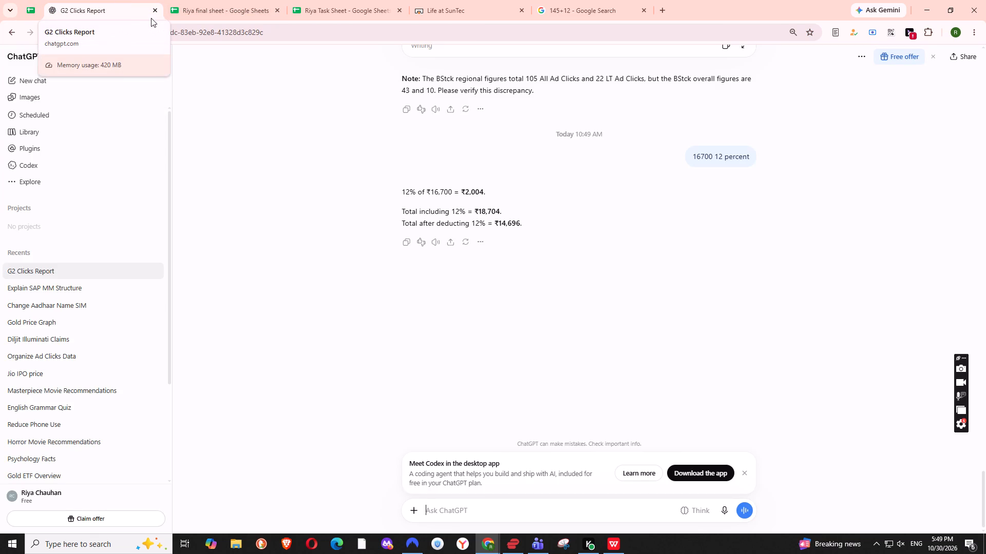
pyautogui.click(154, 9)
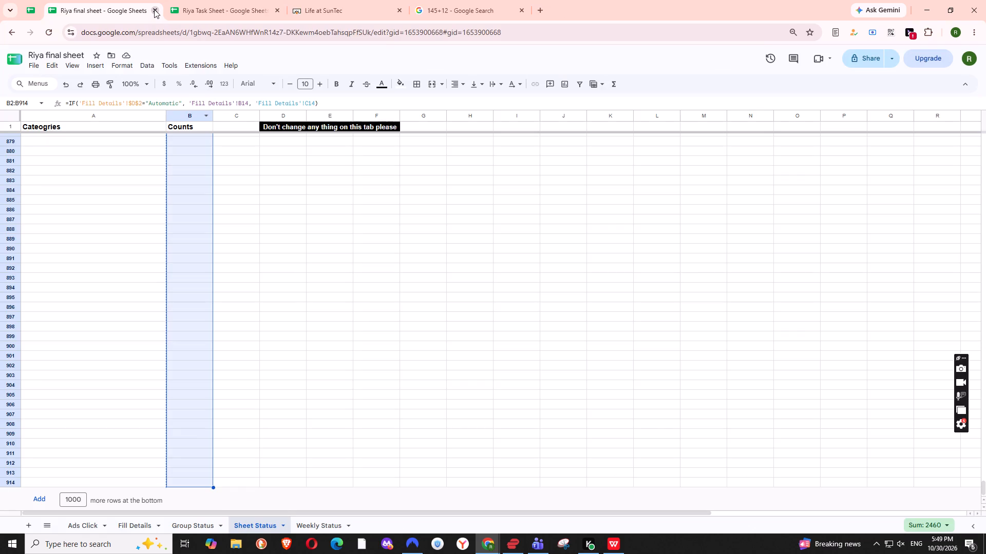
pyautogui.click(154, 9)
pyautogui.click(154, 9)
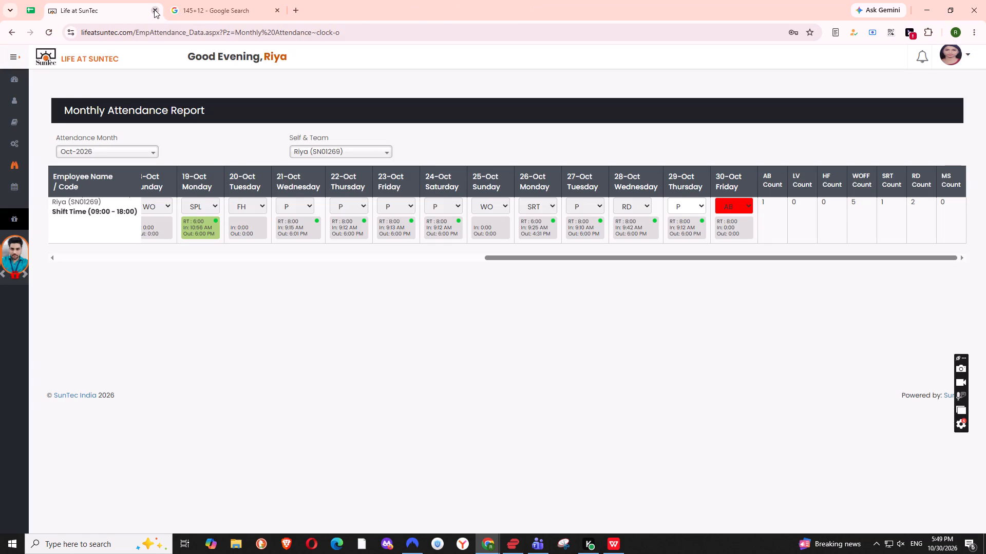
pyautogui.click(154, 9)
pyautogui.click(154, 9)
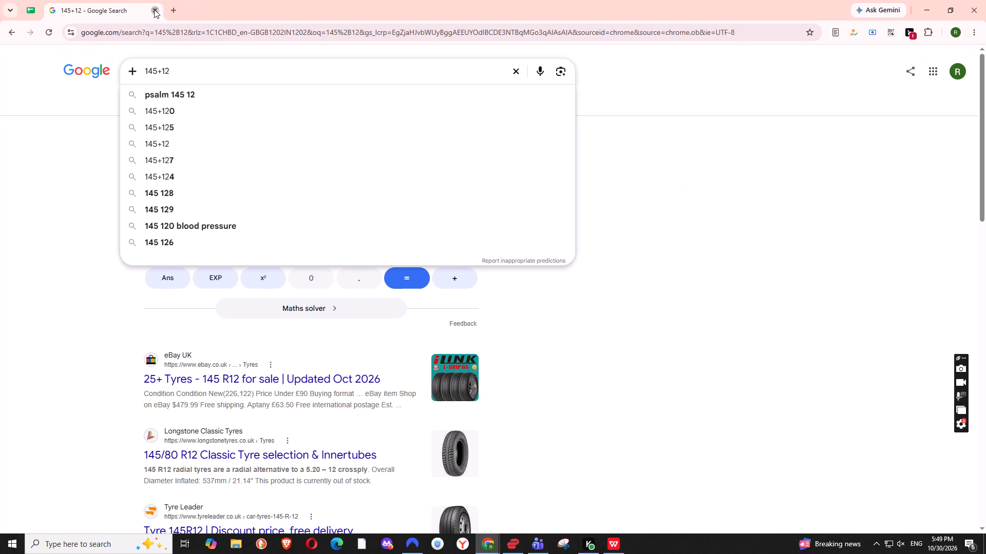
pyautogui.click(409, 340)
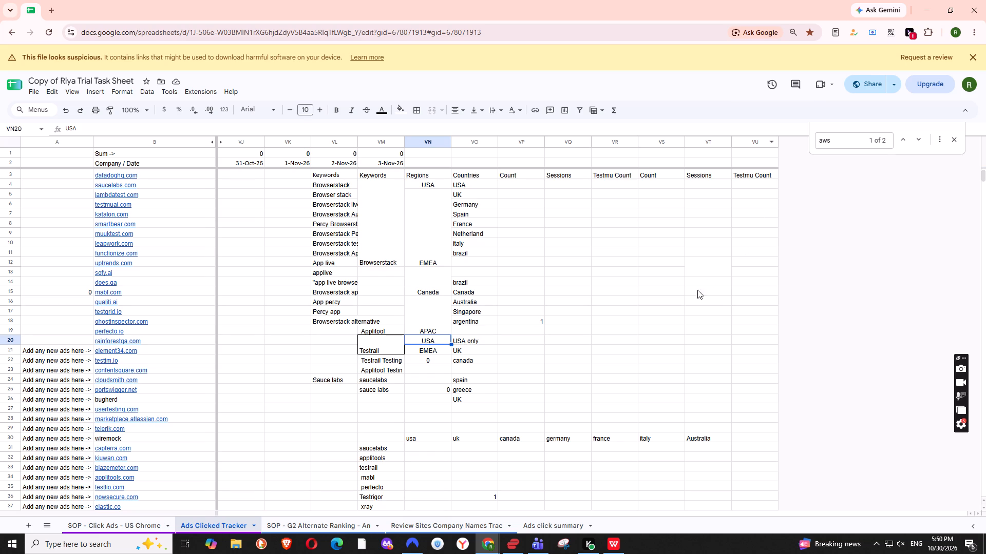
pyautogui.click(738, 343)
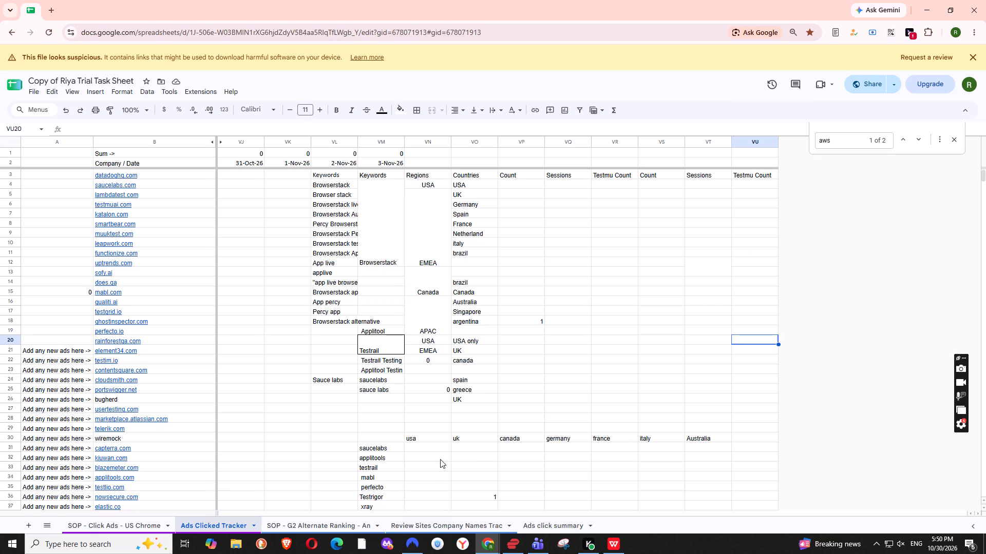
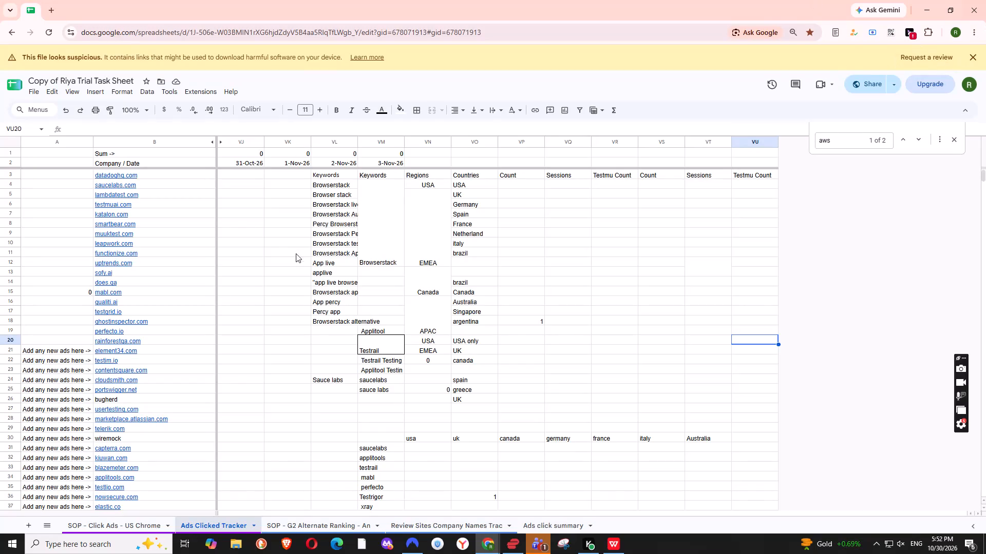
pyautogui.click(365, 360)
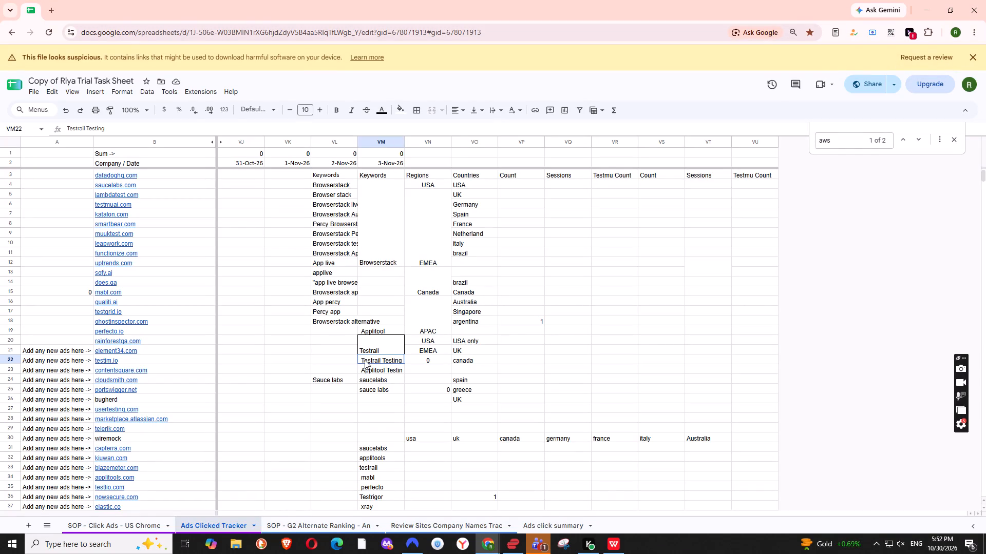